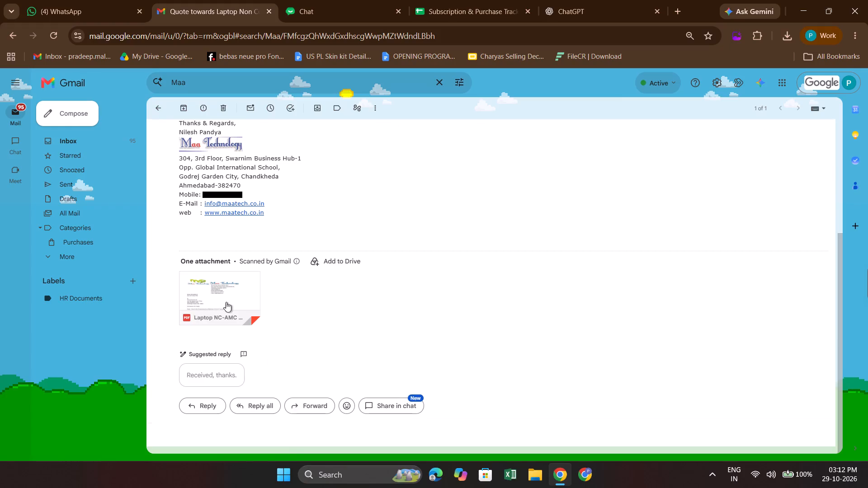
# Download the attached PDF "Laptop NC-AMC Quote -231026" from the Maa Technology email about the laptop non-comprehensive AMC.
pyautogui.click(198, 313)
pyautogui.scroll(4, 418, 223)
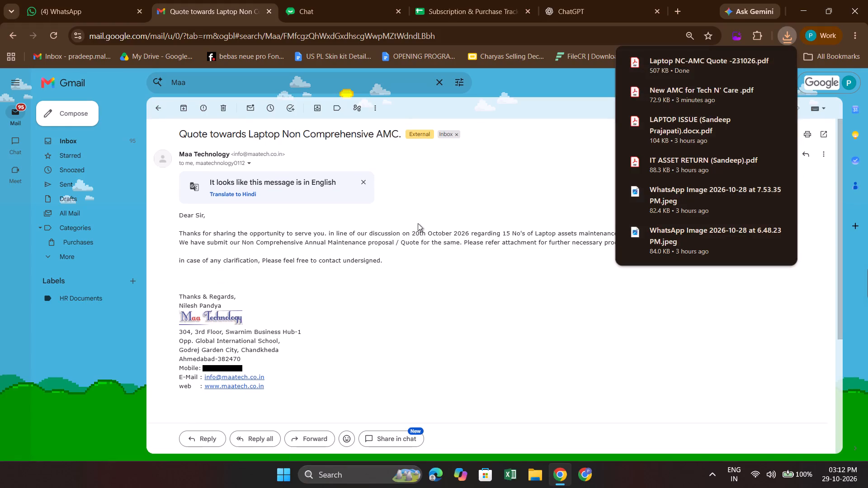
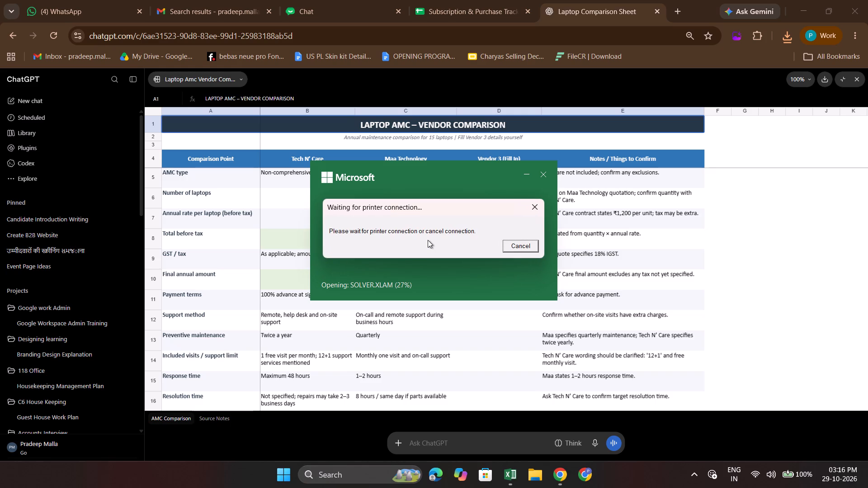
pyautogui.click(531, 243)
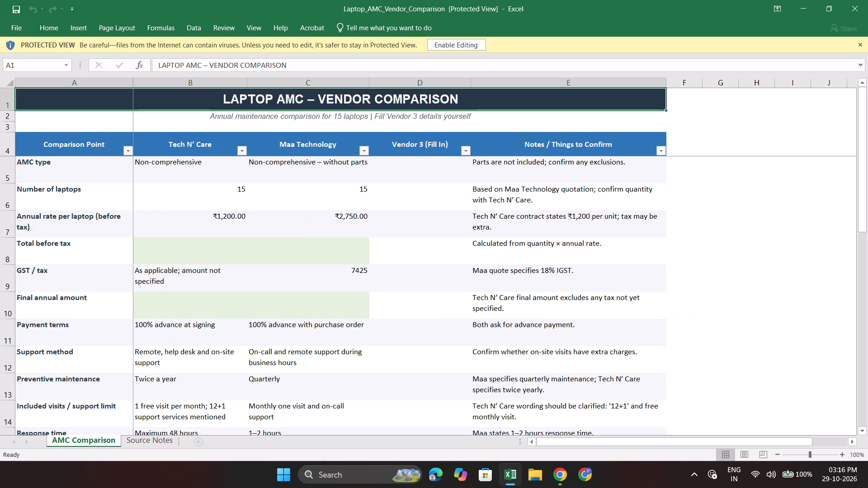
pyautogui.click(451, 48)
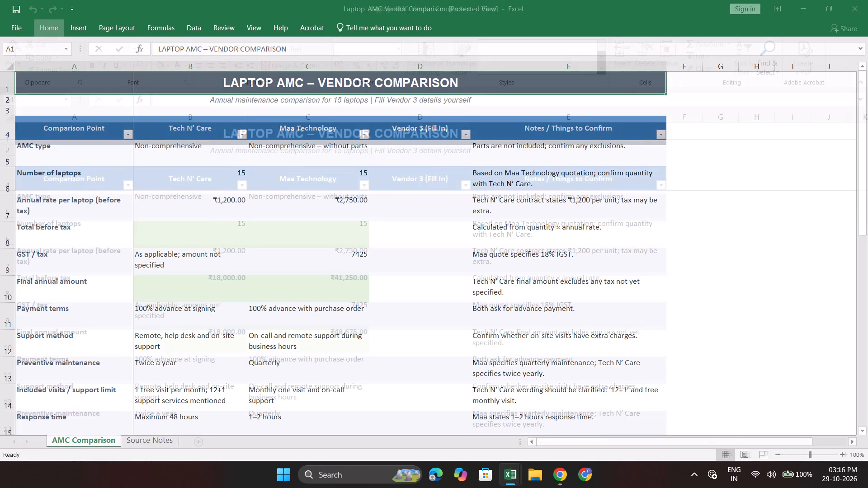
# Examine the AMC type and number of laptops rows across both vendors, Vendor 3 and the notes column.
pyautogui.hscroll(3, 317, 267)
pyautogui.hscroll(-1, 300, 255)
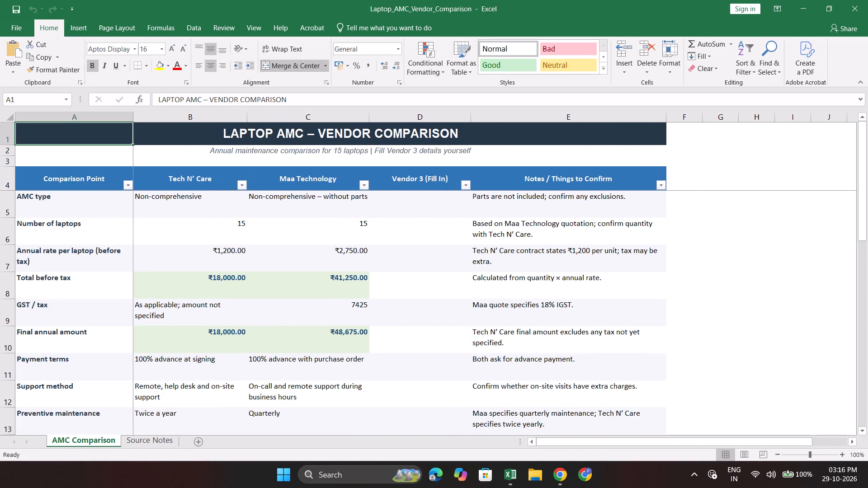
pyautogui.click(208, 216)
pyautogui.press('Right')
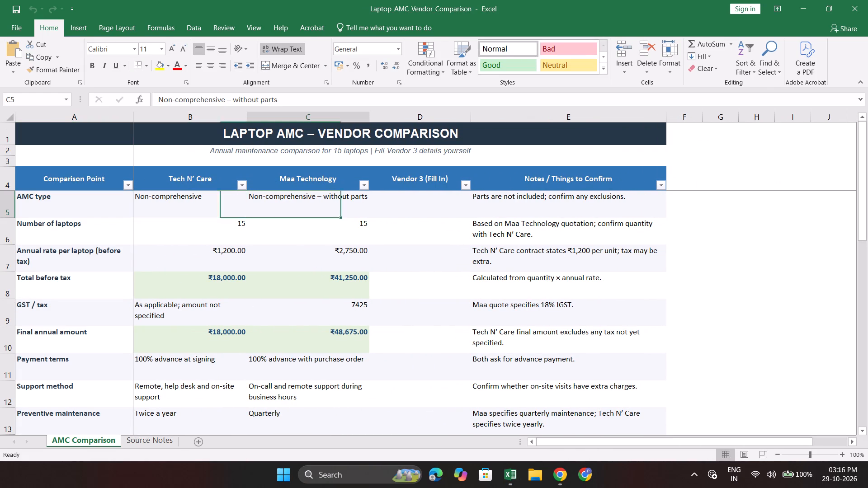
pyautogui.press('Right')
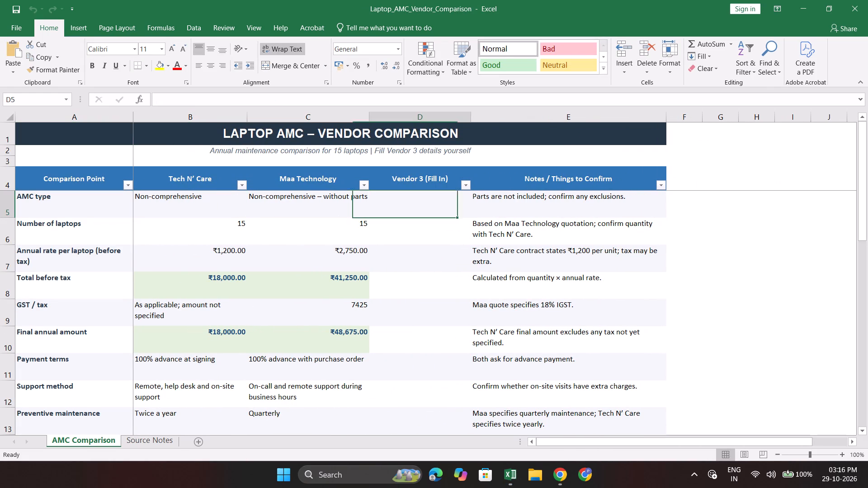
pyautogui.press('Right')
pyautogui.press('Left')
pyautogui.press('Left')
pyautogui.press('Left')
pyautogui.press('Left')
pyautogui.press('Down')
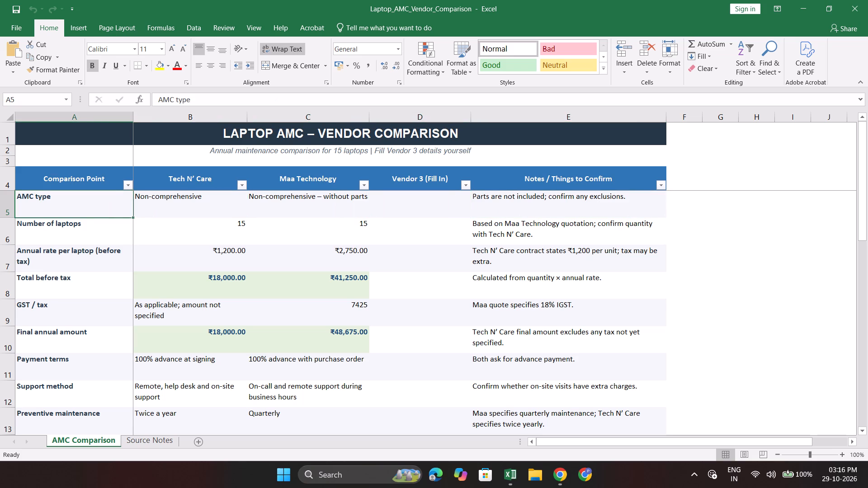
pyautogui.press('Right')
pyautogui.press('Right')
pyautogui.press('Right')
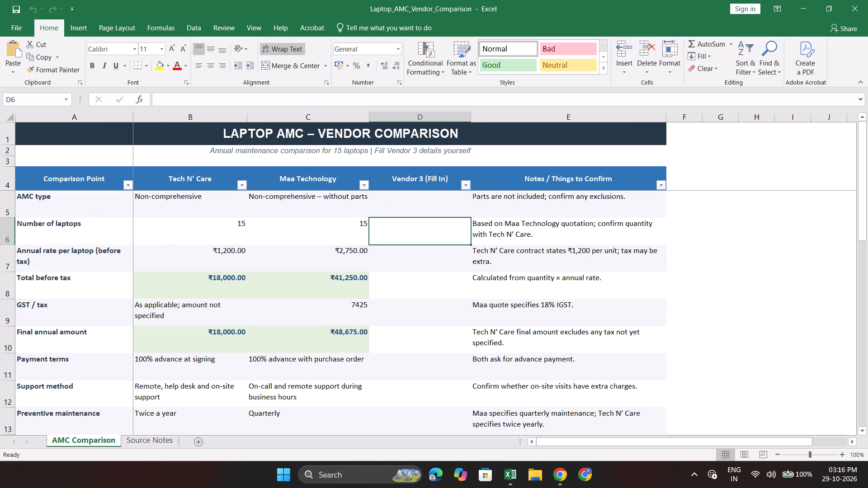
pyautogui.press('Right')
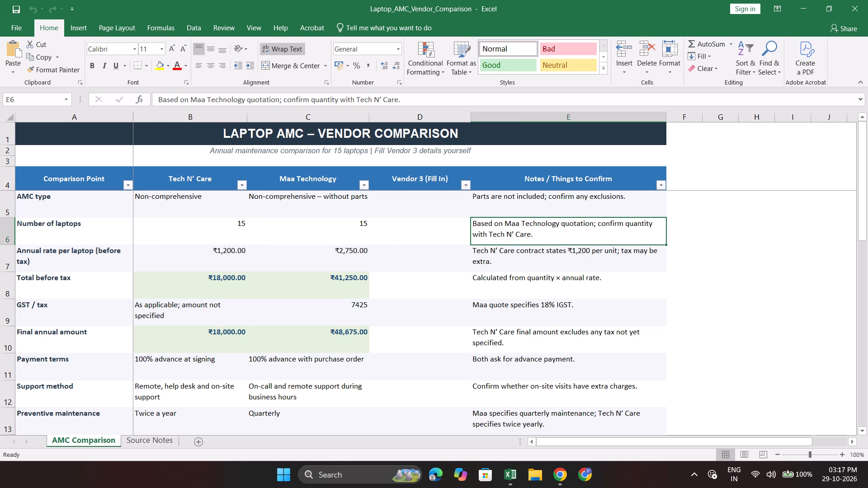
pyautogui.hscroll(-1, 497, 281)
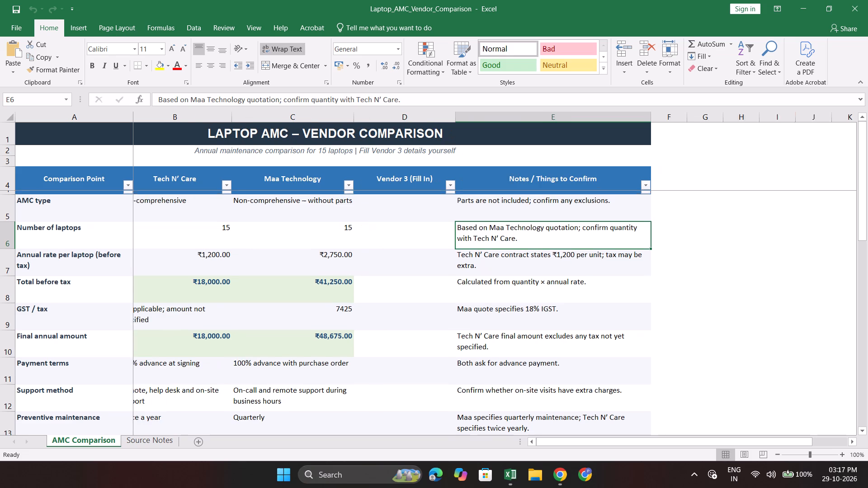
pyautogui.hscroll(-1, 497, 281)
pyautogui.scroll(1, 497, 281)
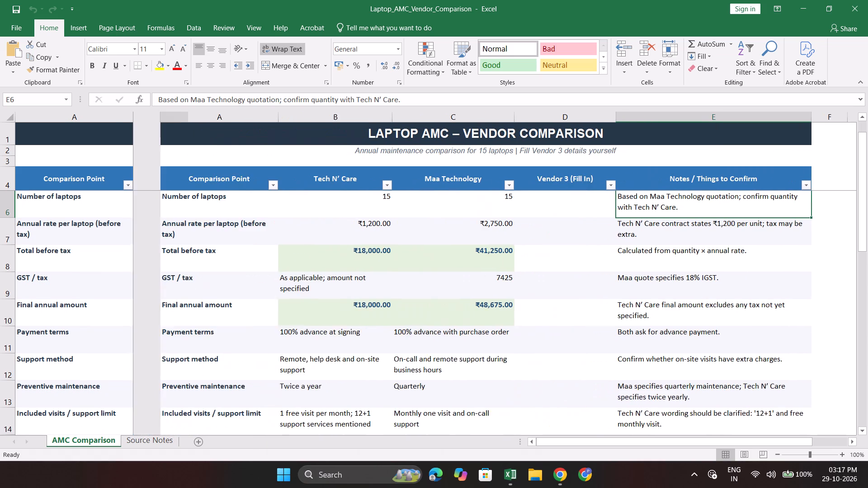
pyautogui.scroll(1, 497, 281)
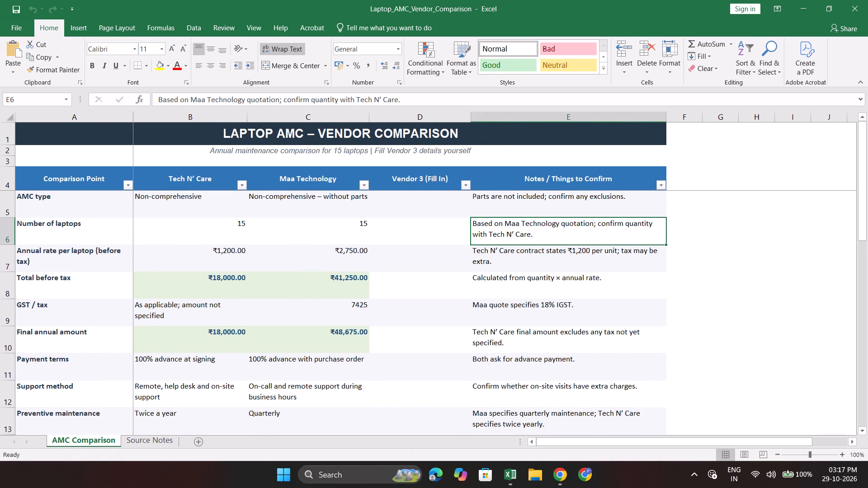
# Review the annual rate per laptop row across the vendor columns and its note.
pyautogui.hscroll(3, 286, 264)
pyautogui.click(196, 260)
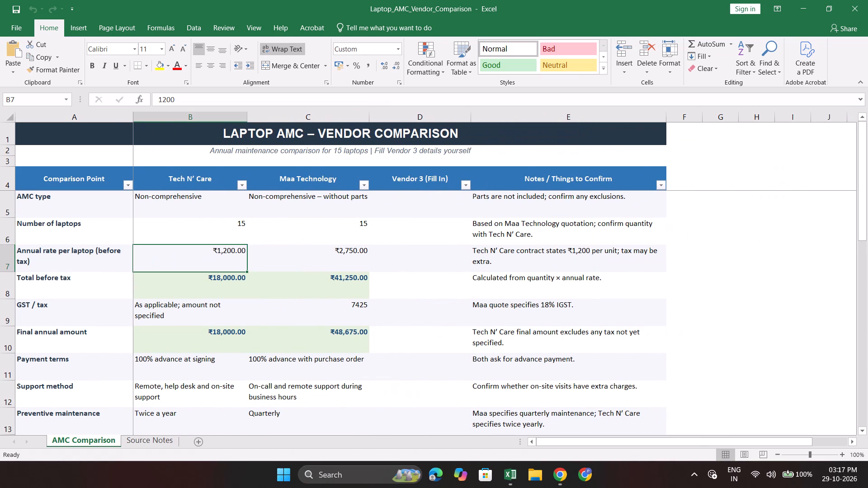
pyautogui.press('Right')
pyautogui.press('Right')
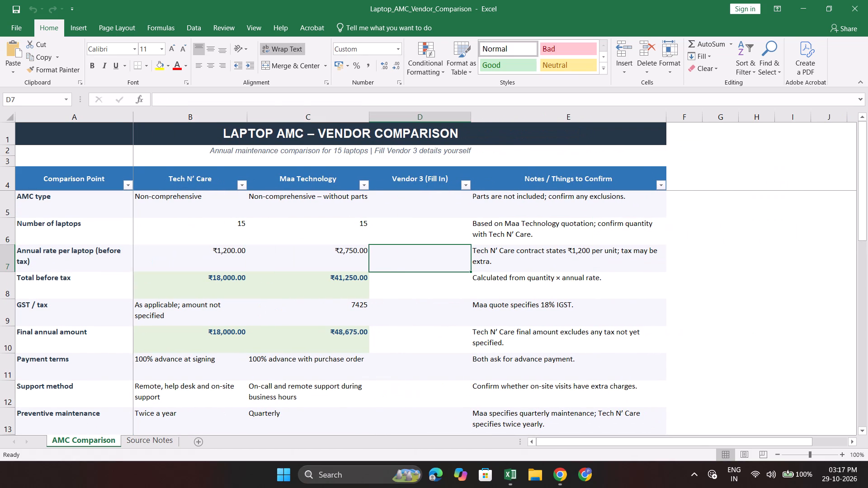
pyautogui.press('Right')
pyautogui.press('Right')
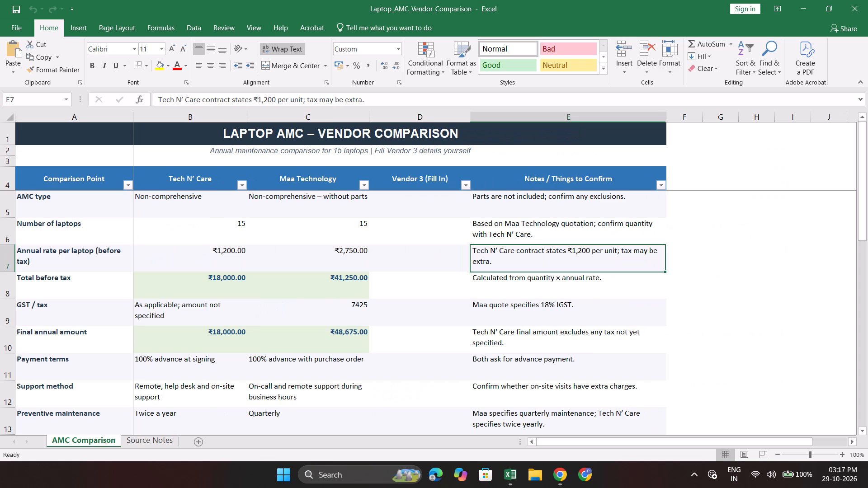
pyautogui.press('Left')
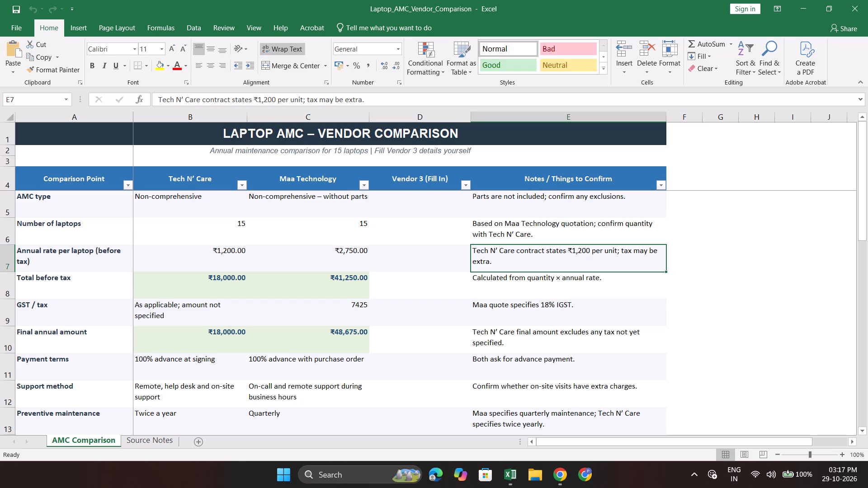
pyautogui.press('Left')
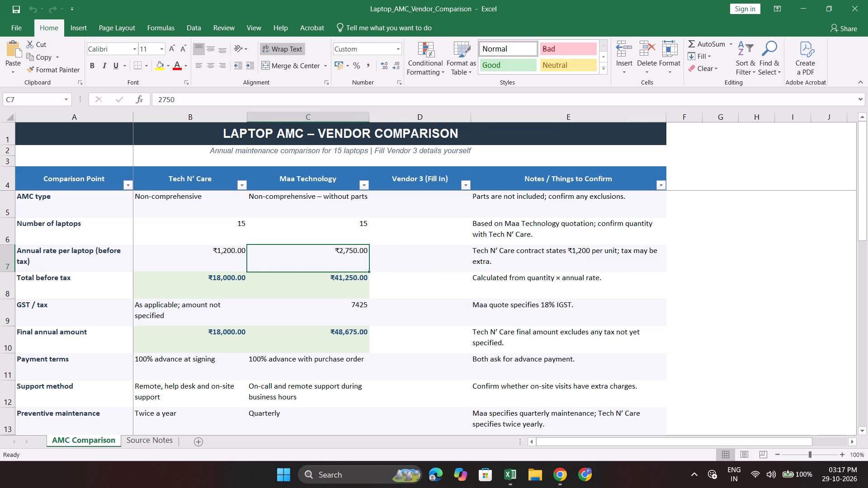
pyautogui.press('Left')
pyautogui.press('Left')
# Check the total before tax formulas and the GST / tax row for Tech N' Care and Maa Technology.
pyautogui.press('Down')
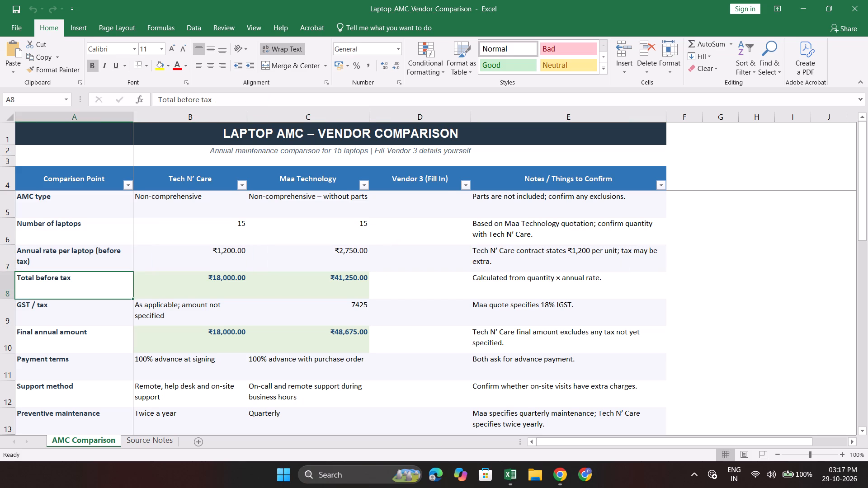
pyautogui.press('Right')
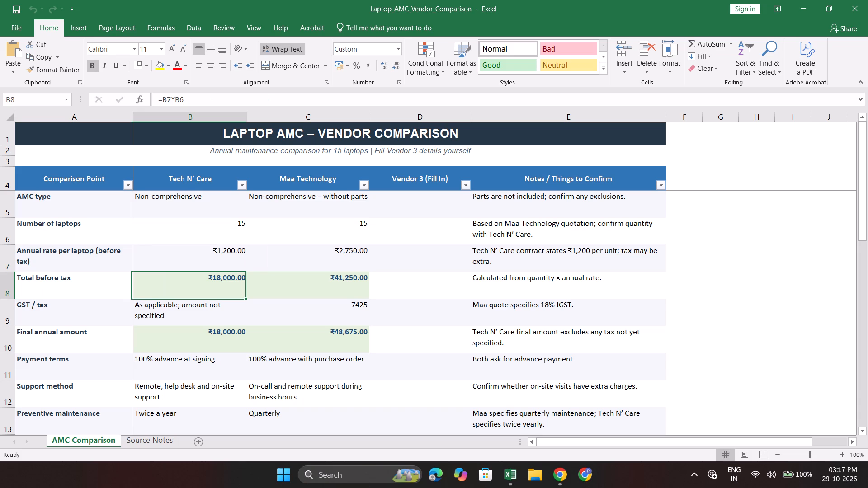
pyautogui.press('Right')
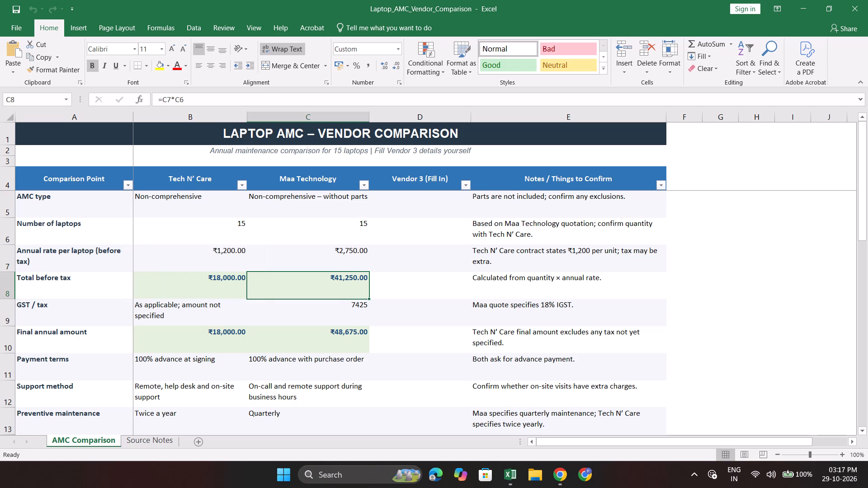
pyautogui.press('Left')
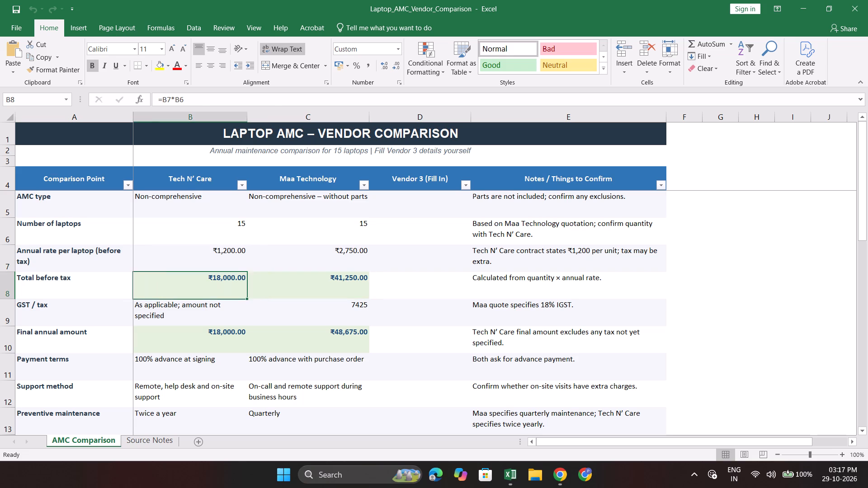
pyautogui.press('Down')
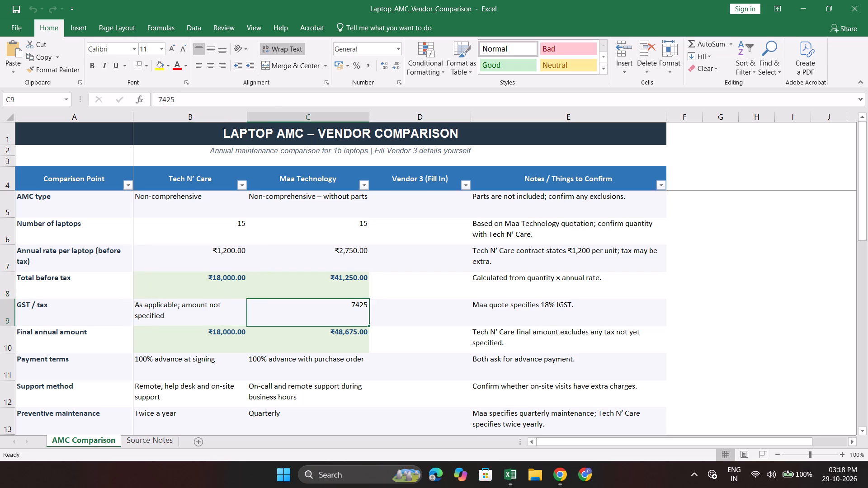
pyautogui.press('Right')
pyautogui.press('Left')
pyautogui.press('Left')
pyautogui.press('Left')
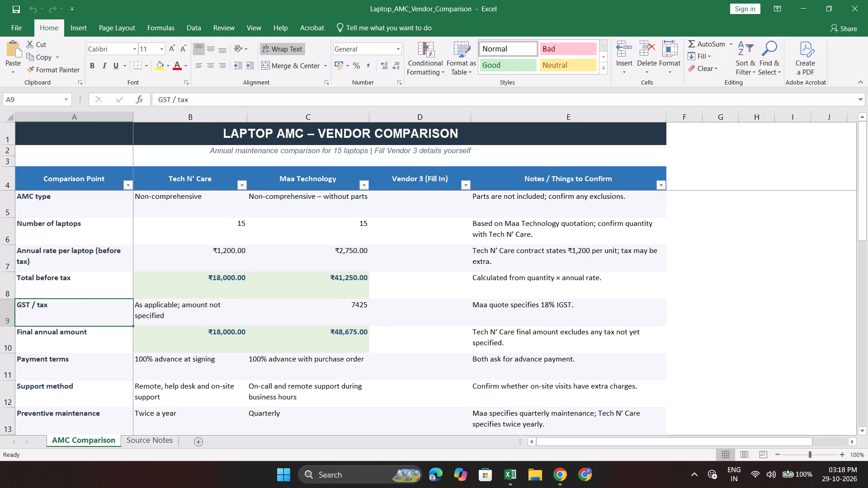
pyautogui.press('Left')
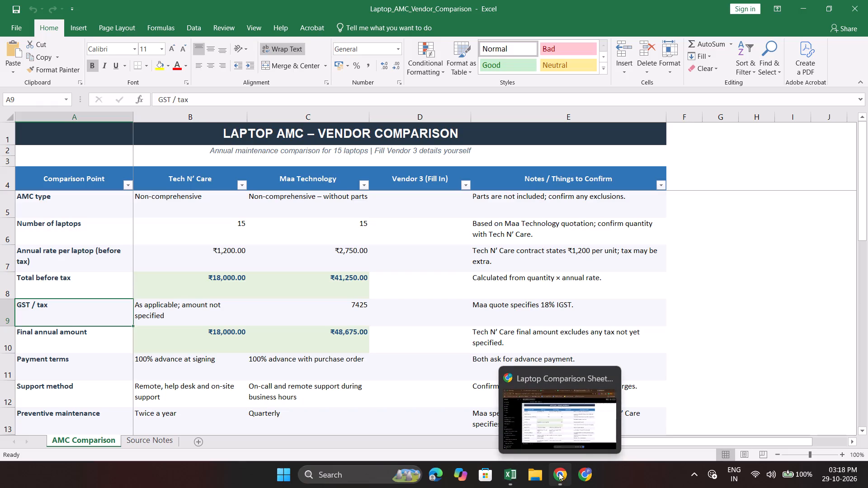
# Look over the lower rows and quick summary, and recheck the AMC type row across the vendor columns.
pyautogui.scroll(-2, 633, 292)
pyautogui.scroll(-6, 568, 317)
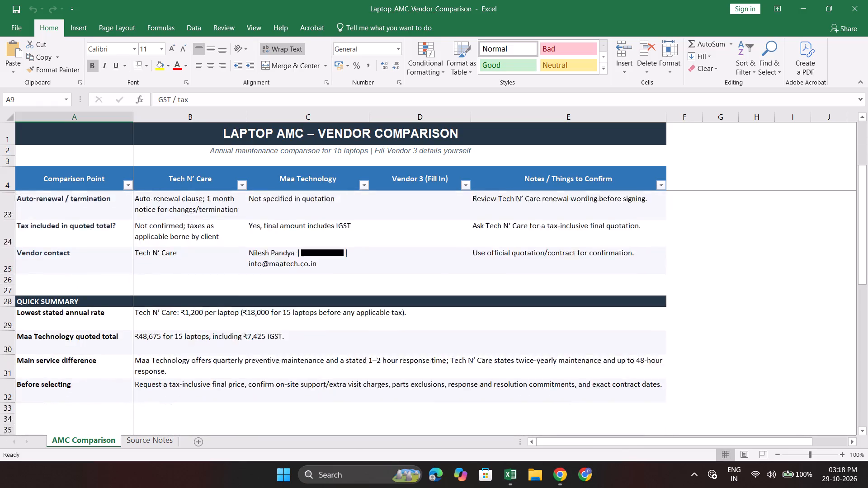
pyautogui.scroll(3, 568, 317)
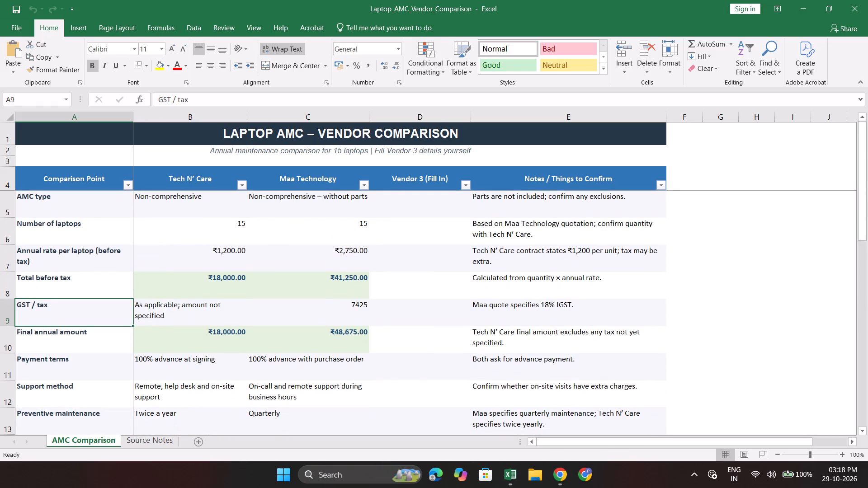
pyautogui.click(430, 208)
pyautogui.scroll(-1, 491, 375)
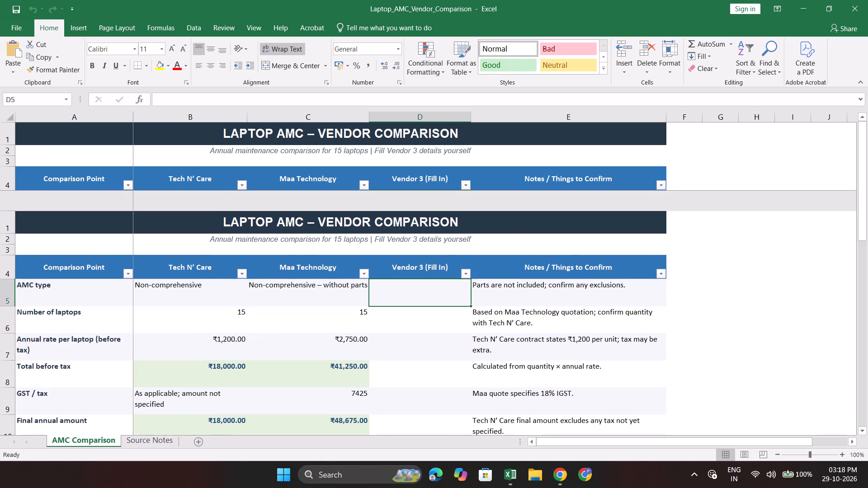
pyautogui.hscroll(1, 450, 356)
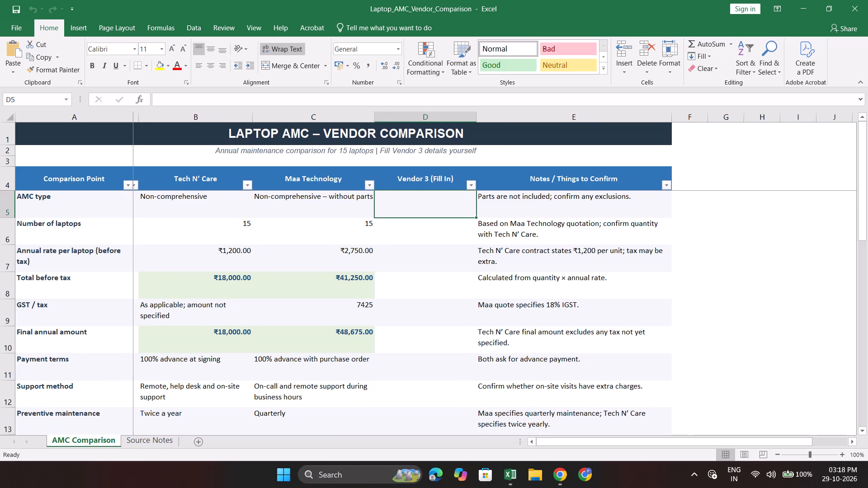
pyautogui.click(212, 210)
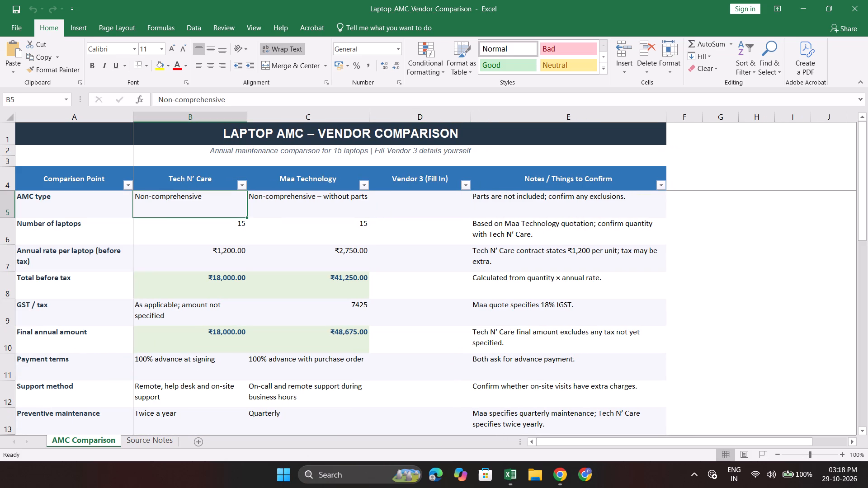
pyautogui.press('Right')
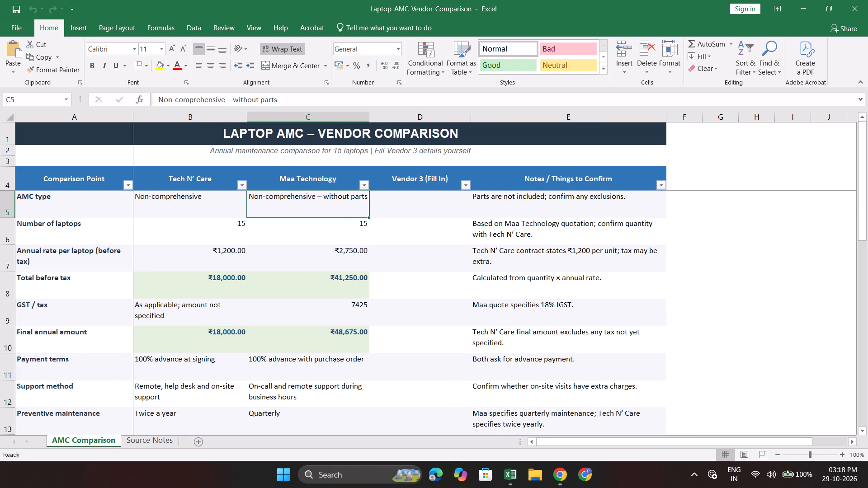
# Examine the AMC type, GST / tax and final annual amount rows for Tech N' Care and Maa Technology.
pyautogui.press('Left')
pyautogui.press('Right')
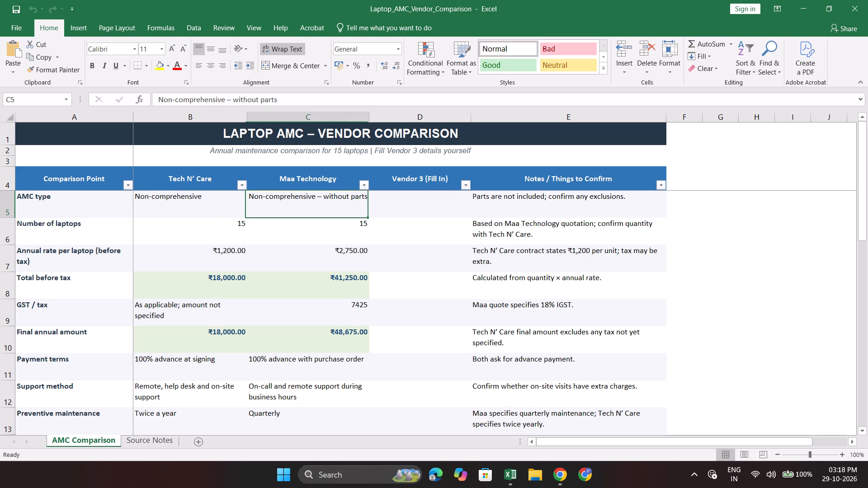
pyautogui.press('Down')
pyautogui.press('Down')
pyautogui.press('Down')
pyautogui.press('Down')
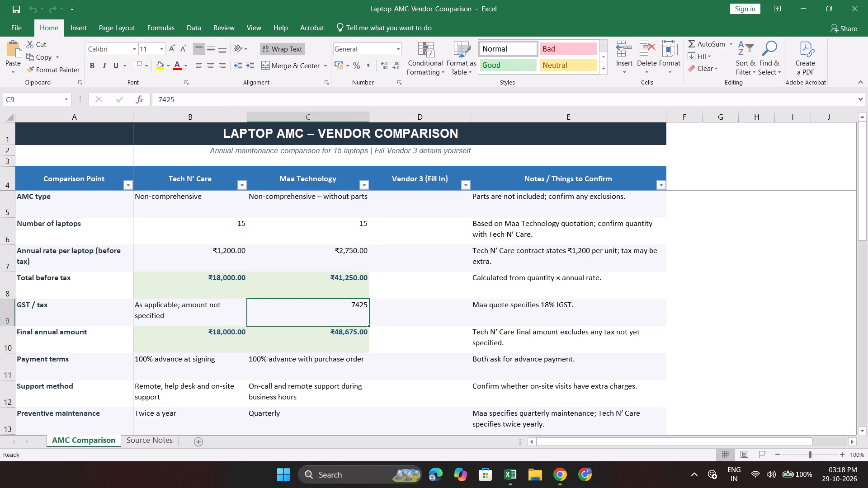
pyautogui.press('Down')
pyautogui.press('Left')
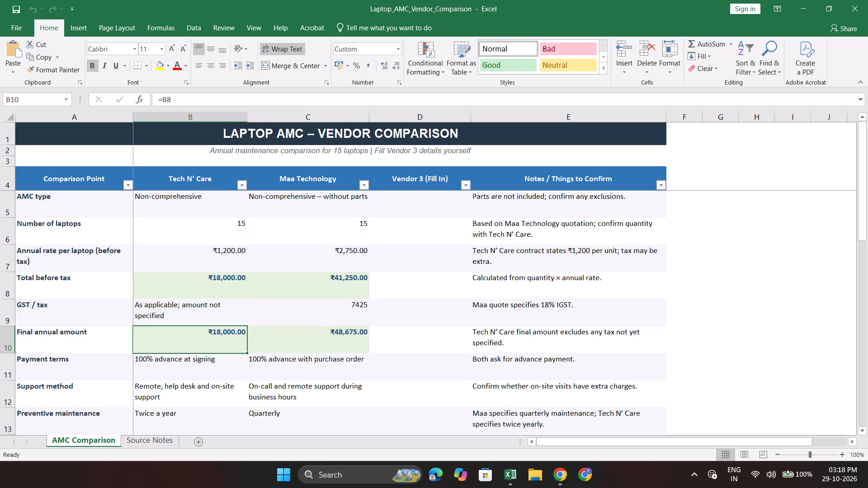
# Compare the payment terms of Tech N' Care and Maa Technology.
pyautogui.press('Down')
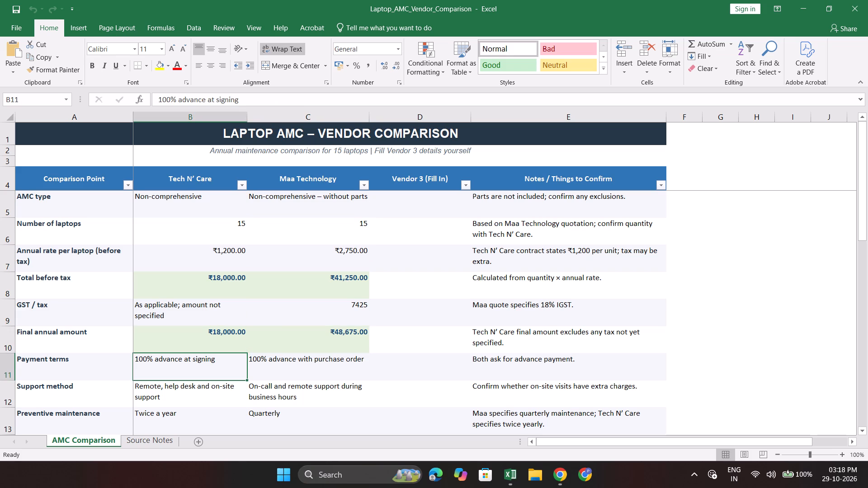
pyautogui.press('Right')
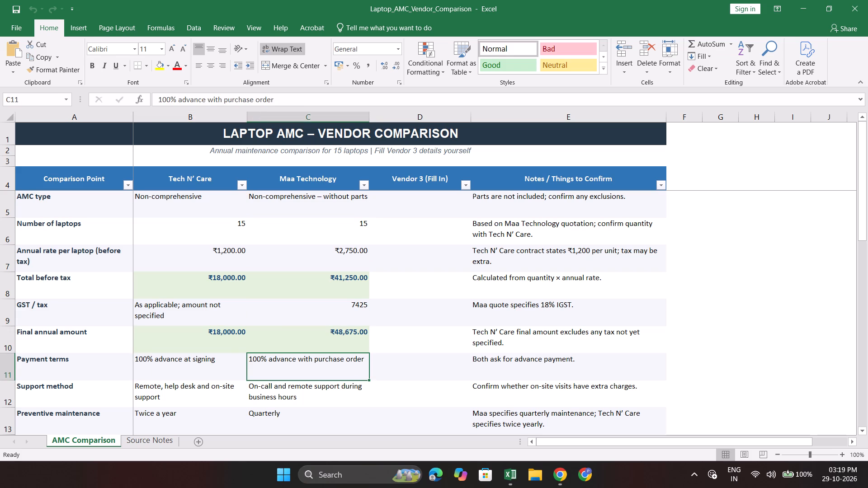
pyautogui.scroll(-1, 297, 300)
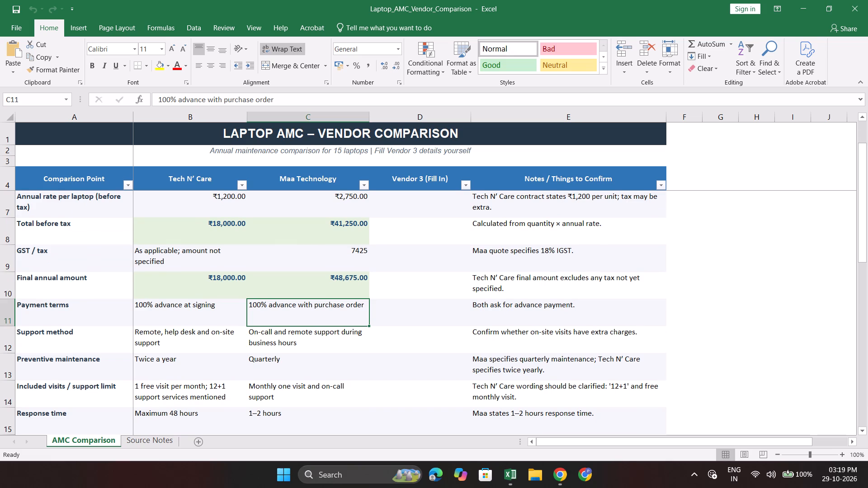
pyautogui.click(236, 308)
pyautogui.click(290, 319)
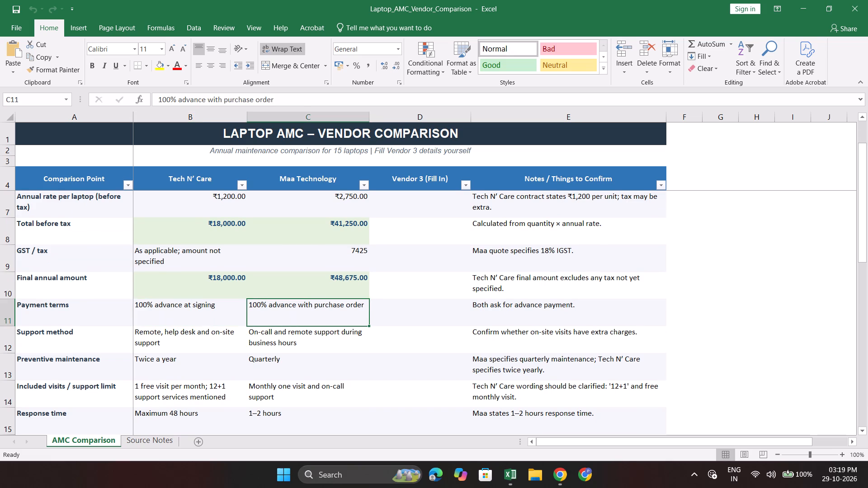
pyautogui.click(221, 321)
pyautogui.click(284, 319)
# Compare the support method entries of Tech N' Care and Maa Technology.
pyautogui.scroll(-1, 387, 359)
pyautogui.click(235, 343)
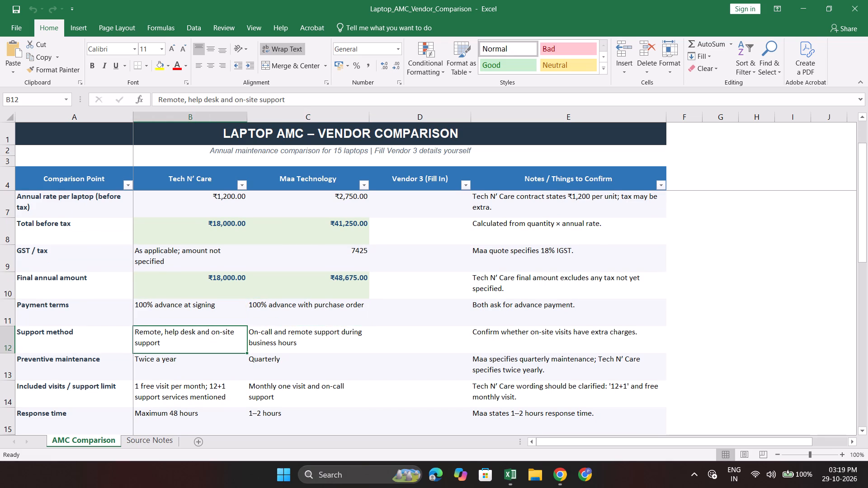
pyautogui.press('Left')
pyautogui.press('Right')
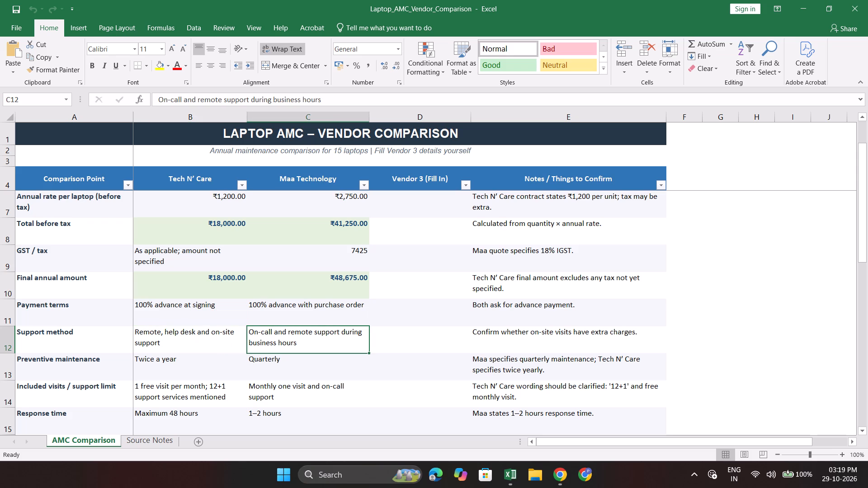
pyautogui.press('Left')
# Compare how often each vendor provides preventive maintenance, checking the Tech N' Care and Maa Technology entries.
pyautogui.press('Down')
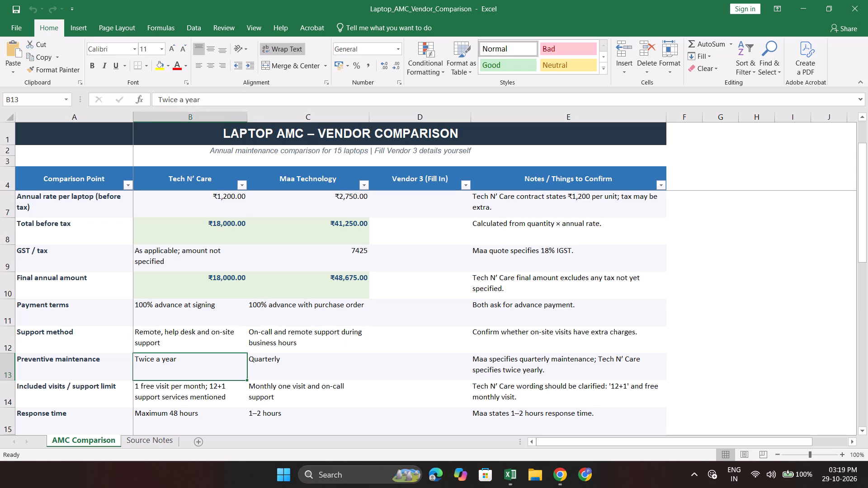
pyautogui.scroll(-1, 235, 343)
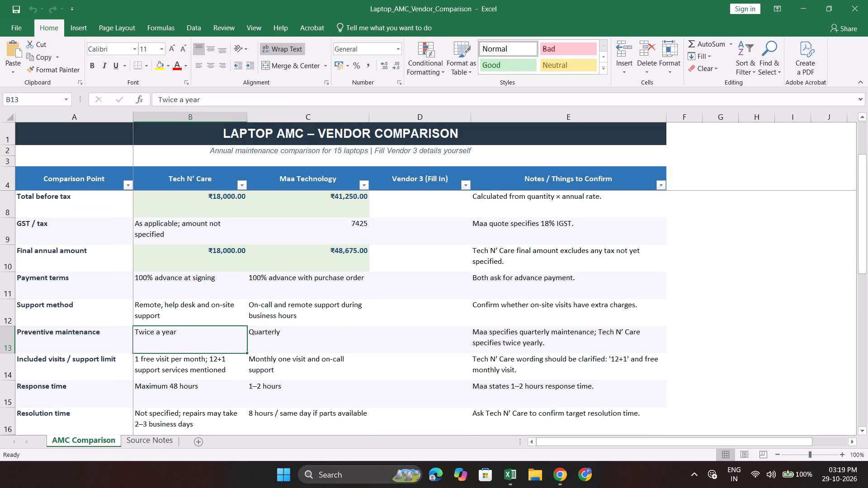
pyautogui.click(86, 330)
pyautogui.click(152, 341)
pyautogui.click(277, 348)
pyautogui.scroll(-1, 277, 348)
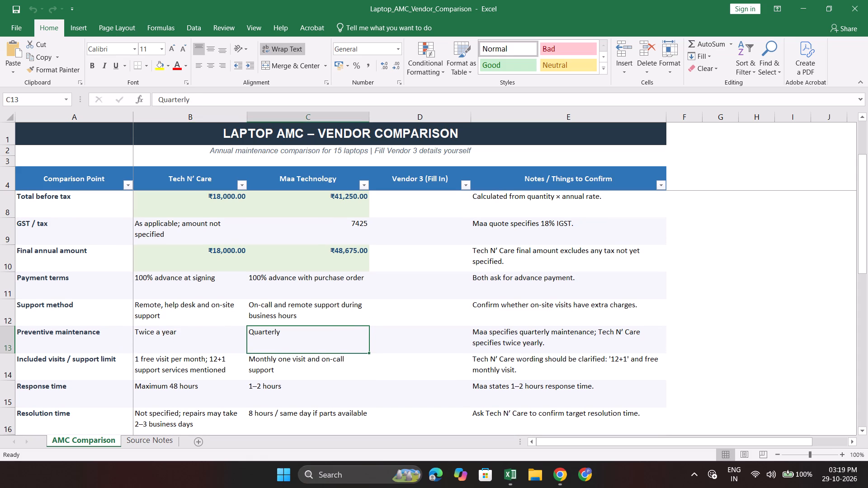
pyautogui.click(207, 338)
pyautogui.scroll(1, 207, 338)
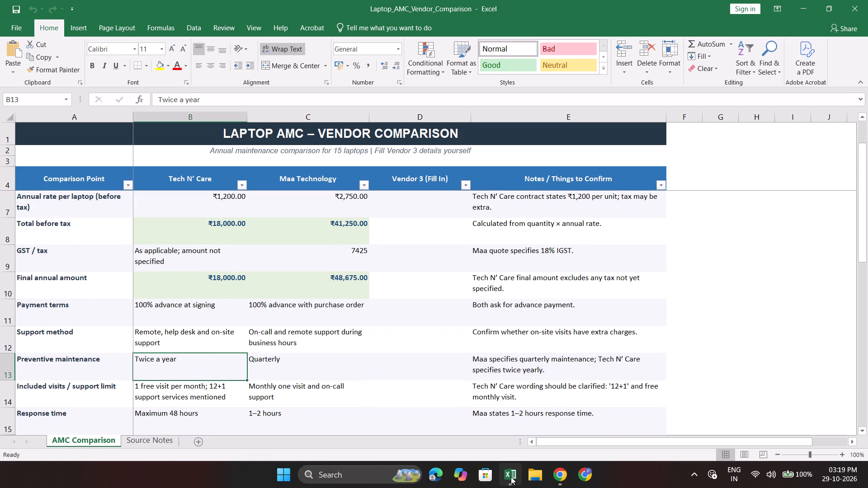
# Switch to File Explorer and open the PDF "New AMC for Tech N' Care" from the Downloads folder.
pyautogui.click(511, 477)
pyautogui.click(511, 477)
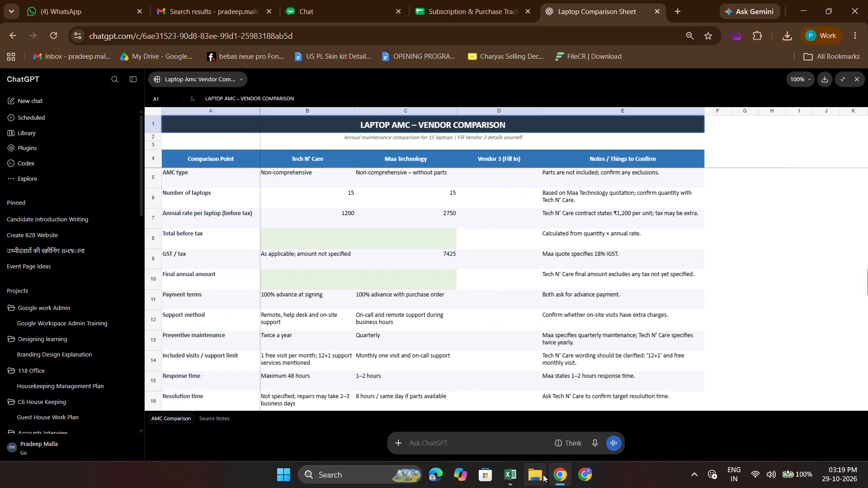
pyautogui.click(543, 474)
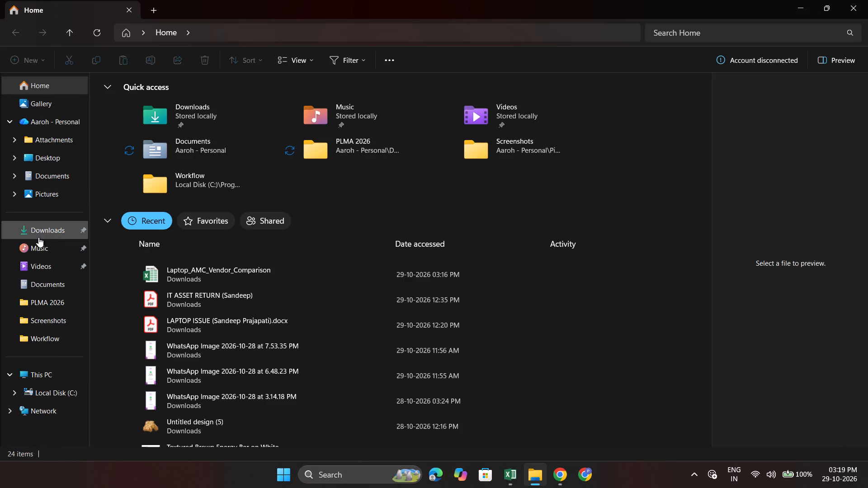
pyautogui.click(33, 237)
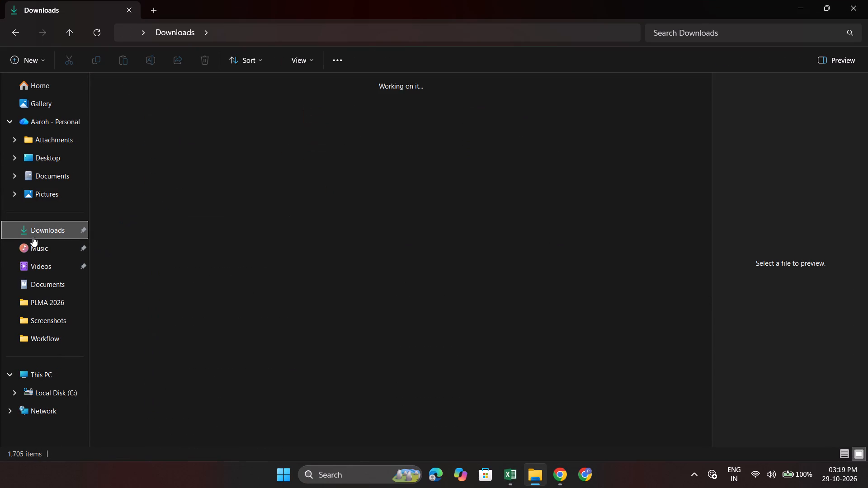
pyautogui.click(196, 124)
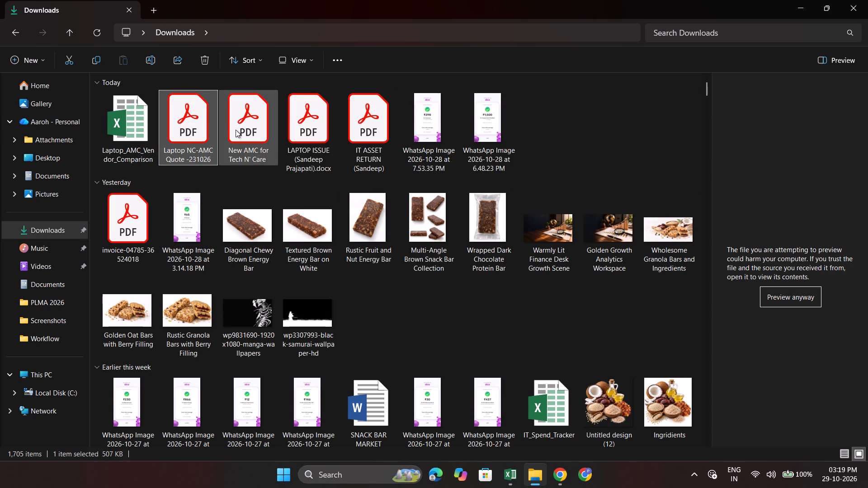
pyautogui.click(236, 130)
pyautogui.doubleClick(236, 130)
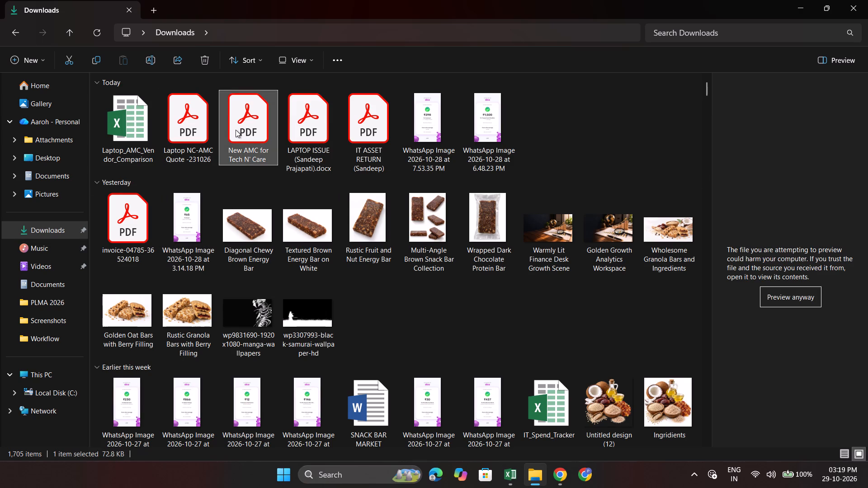
# Read the contract's opening section and scope of work, from scheduled maintenance through help desk support.
pyautogui.scroll(-1, 496, 262)
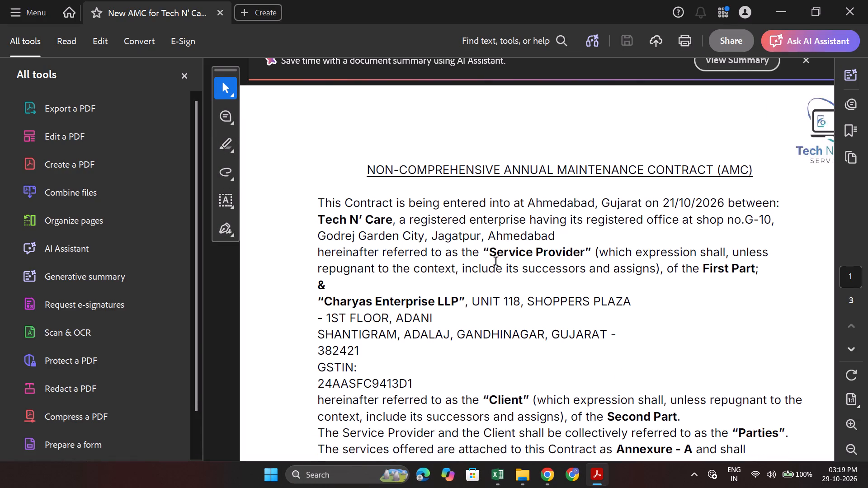
pyautogui.scroll(-2, 491, 312)
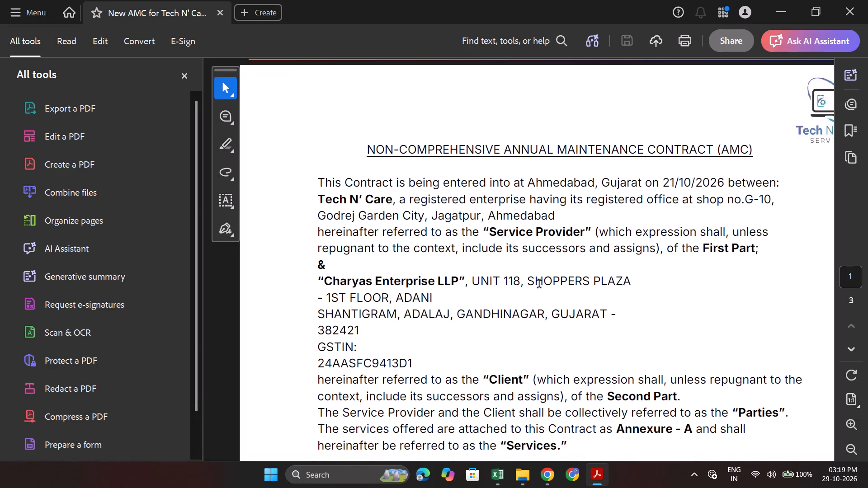
pyautogui.scroll(-2, 539, 284)
pyautogui.hscroll(-1, 539, 284)
pyautogui.scroll(-1, 539, 284)
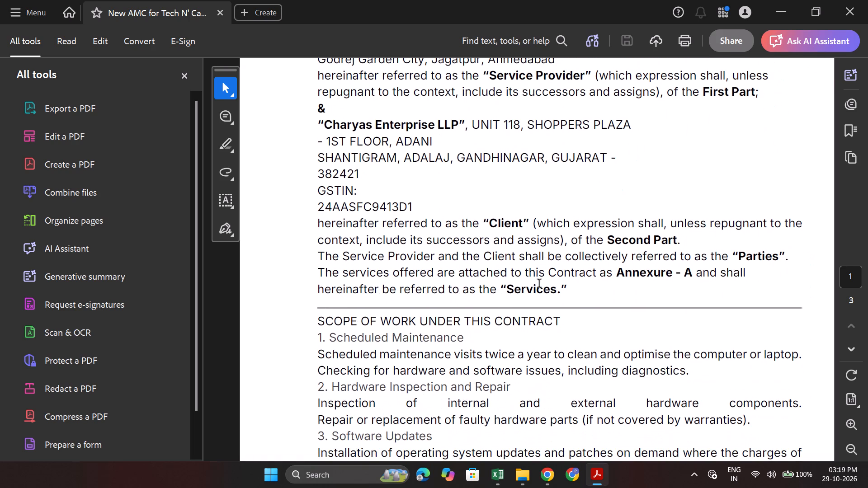
pyautogui.scroll(-1, 635, 252)
pyautogui.scroll(-2, 549, 303)
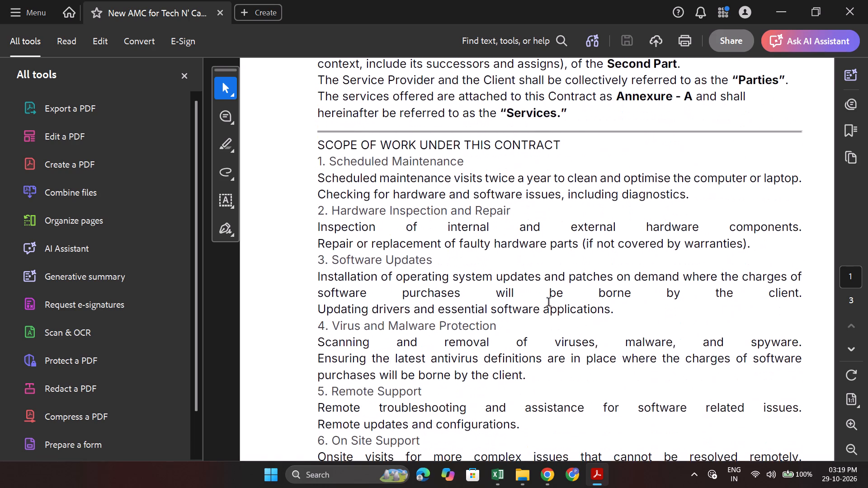
pyautogui.scroll(-2, 549, 303)
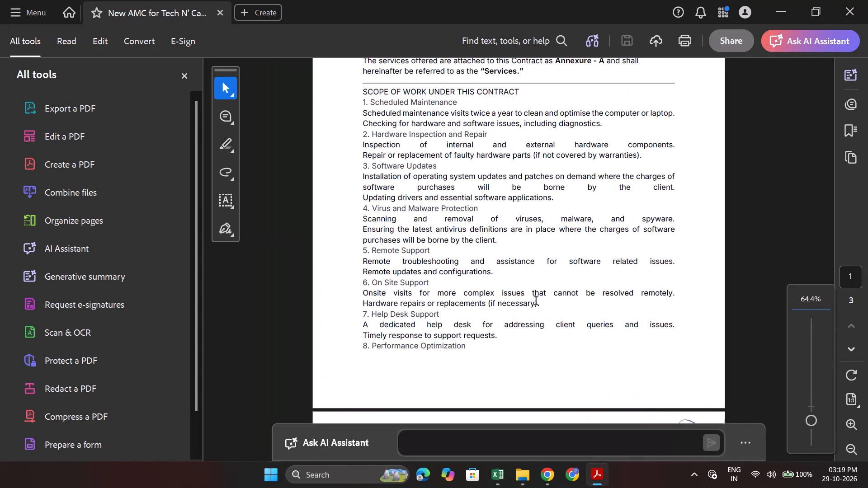
# Read the contract's terms and conditions, including duration, scope of services, response time, service hours and payment terms.
pyautogui.scroll(-3, 510, 232)
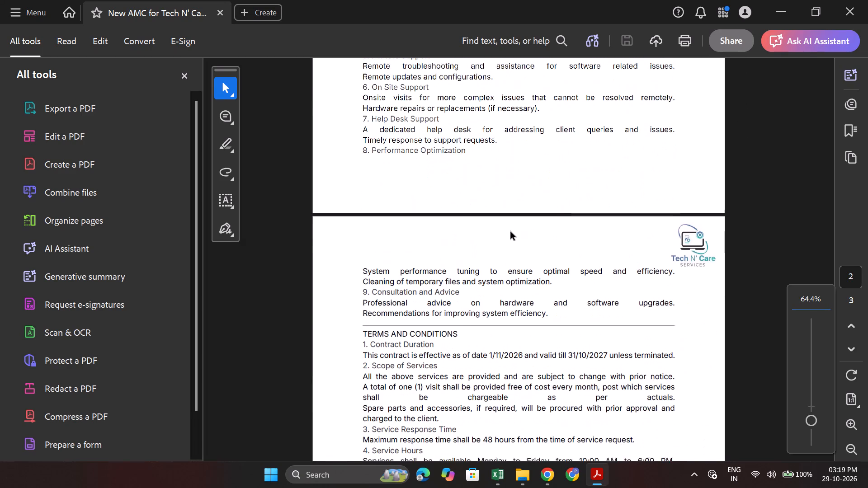
pyautogui.scroll(-1, 510, 232)
pyautogui.scroll(-2, 471, 281)
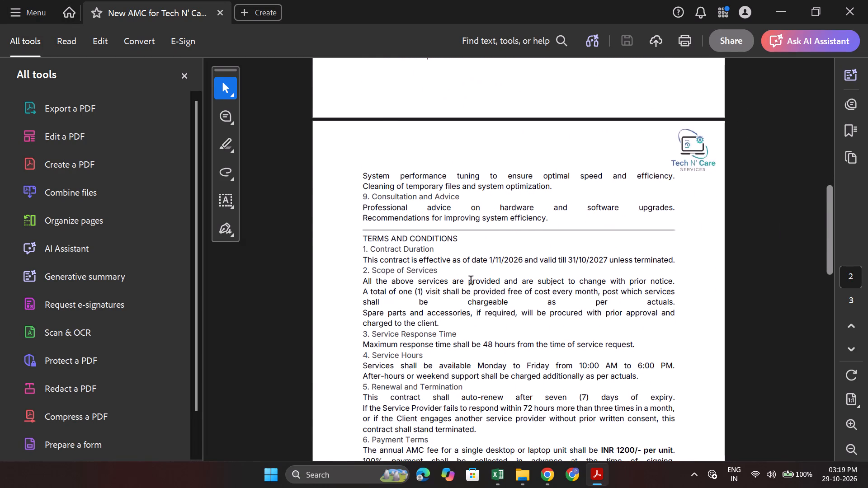
pyautogui.scroll(-2, 471, 281)
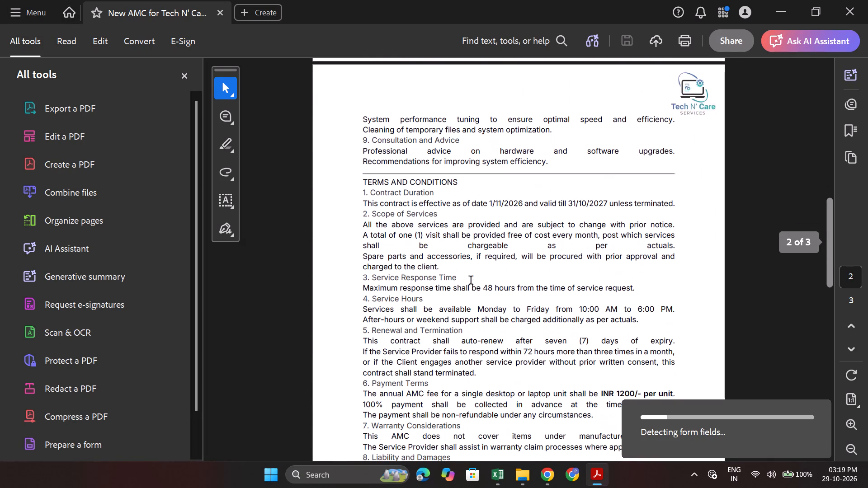
pyautogui.scroll(-1, 463, 303)
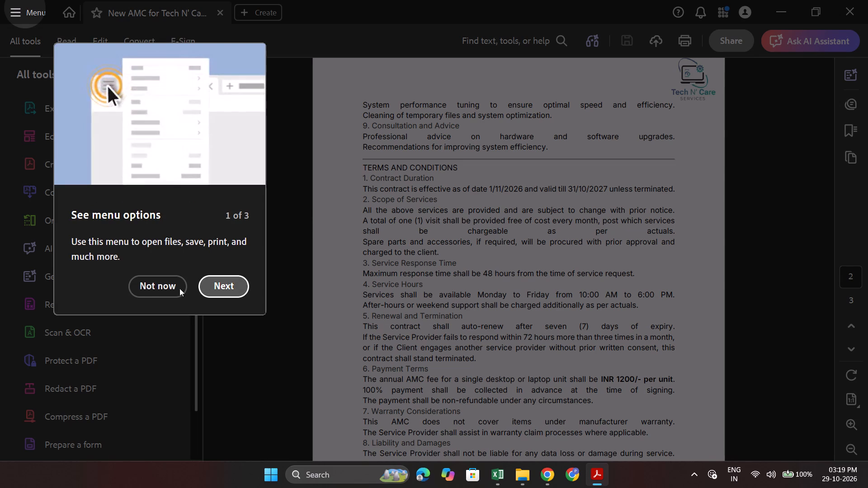
# Skip the Acrobat introductory tour and dismiss its closing notice.
pyautogui.click(166, 285)
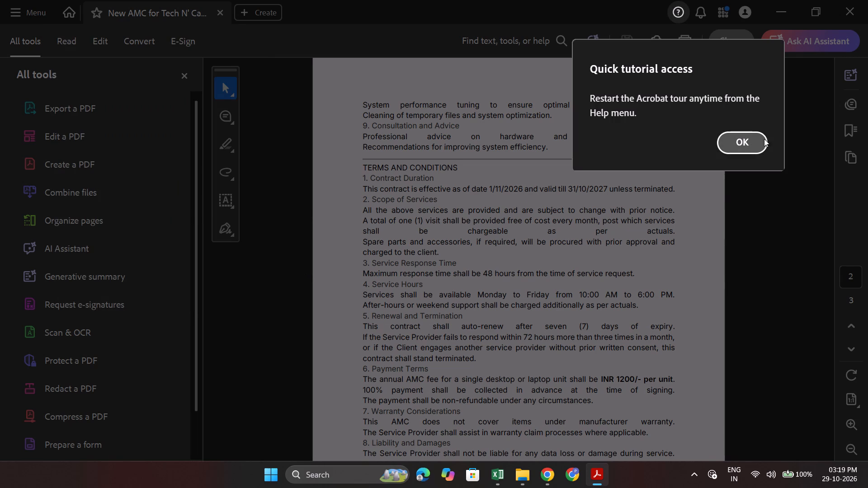
pyautogui.click(751, 144)
# Read the contract clauses from renewal and payment through warranty, liability, confidentiality and dispute resolution, dismissing the WhatsApp sharing promotion.
pyautogui.scroll(-1, 656, 256)
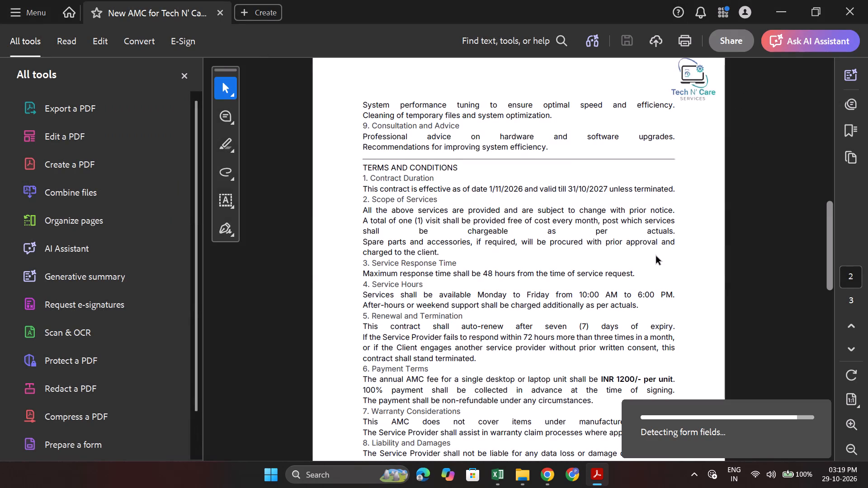
pyautogui.scroll(-1, 656, 256)
pyautogui.scroll(-2, 633, 297)
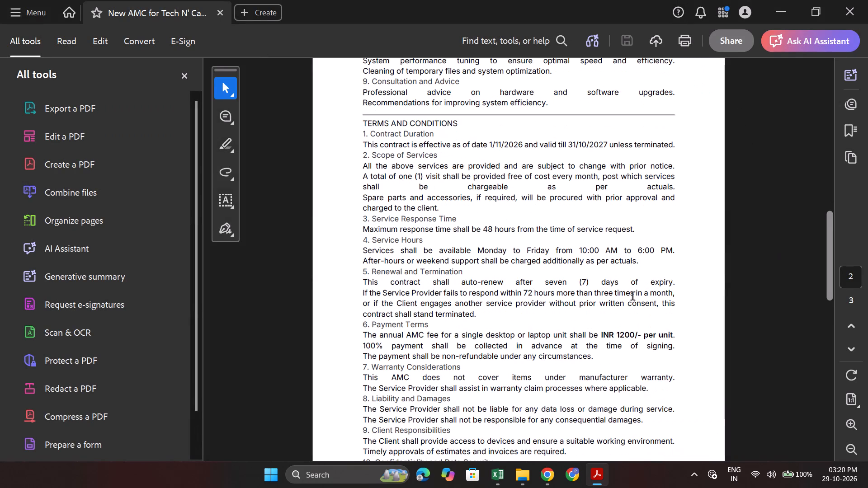
pyautogui.scroll(-1, 633, 297)
pyautogui.scroll(-1, 542, 304)
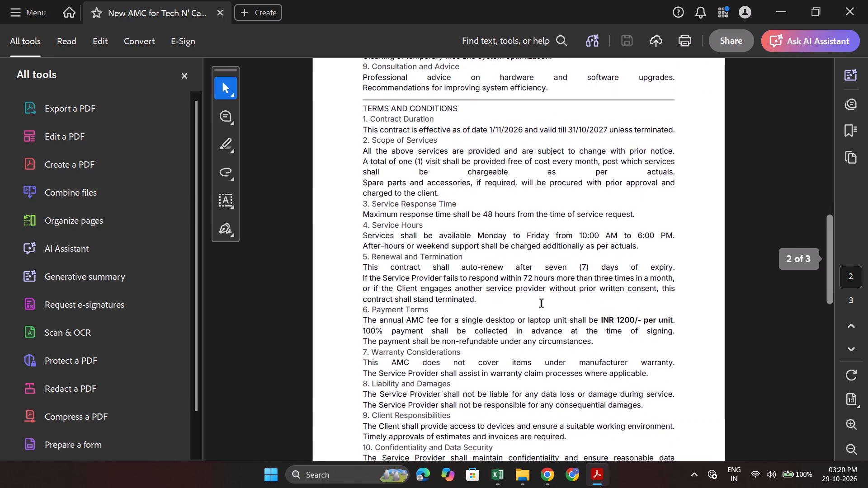
pyautogui.scroll(-1, 542, 304)
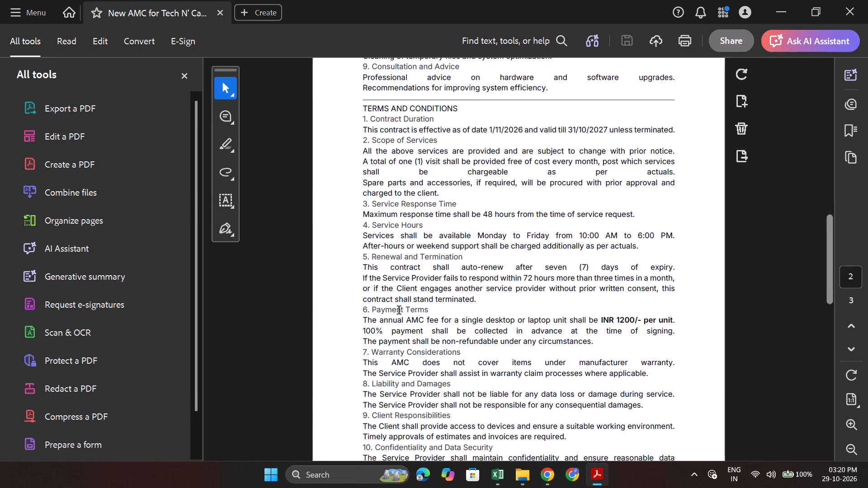
pyautogui.scroll(-1, 613, 314)
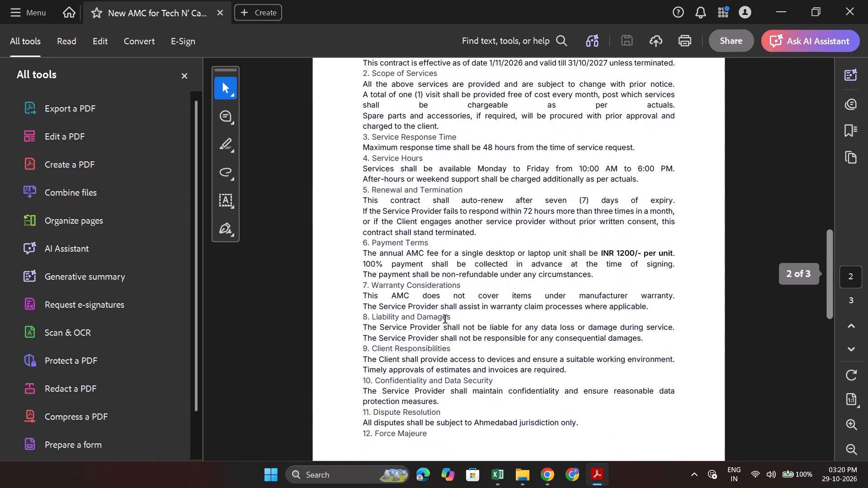
pyautogui.scroll(-1, 445, 320)
pyautogui.scroll(-1, 519, 274)
pyautogui.scroll(-2, 465, 313)
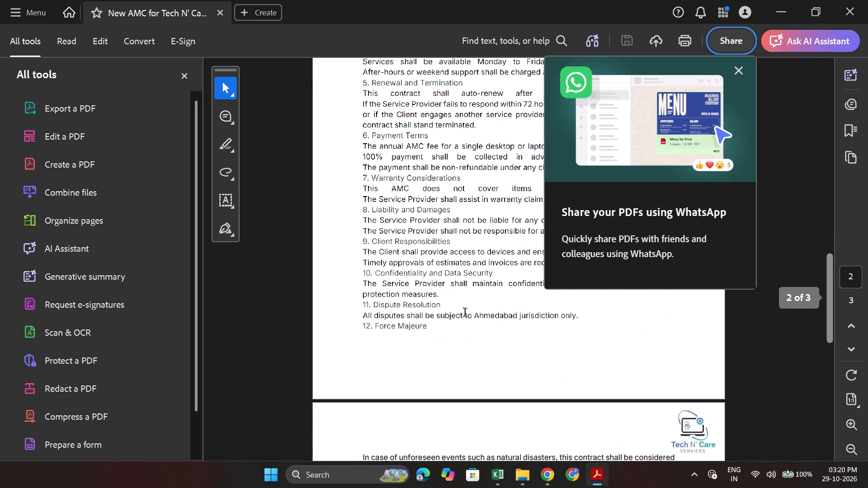
pyautogui.click(735, 73)
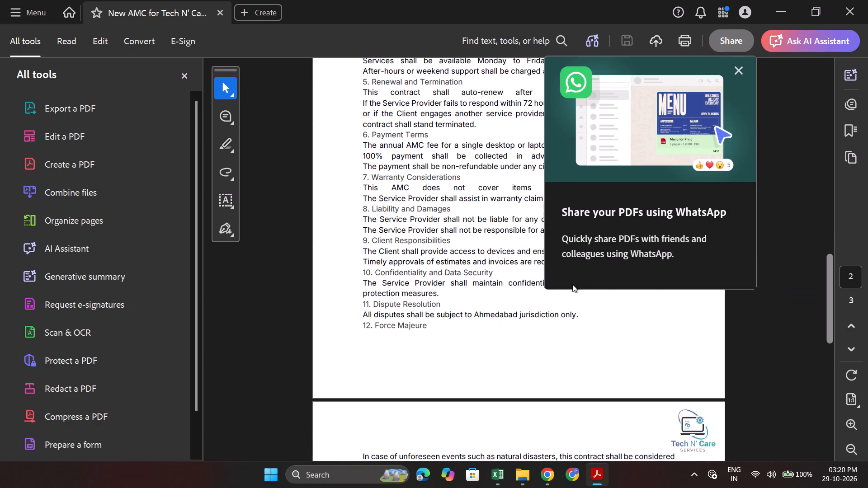
pyautogui.scroll(-1, 572, 284)
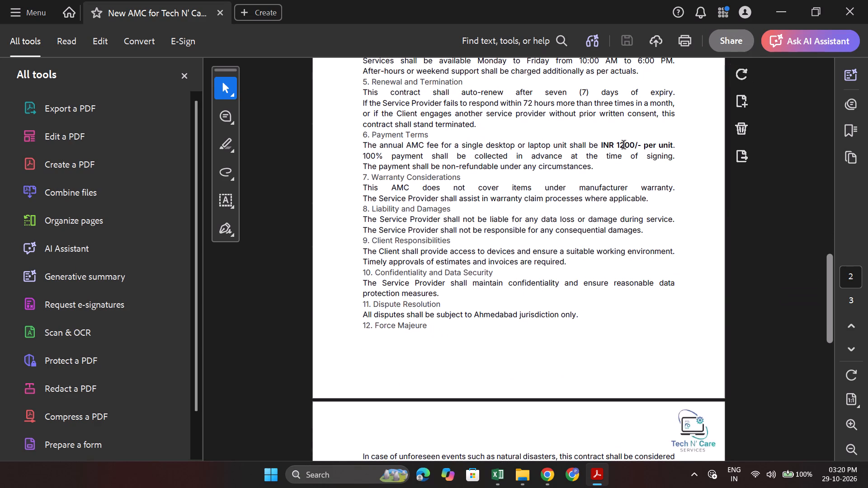
# Read the contract's final page, covering notice period, governing law, appendix and the detailed terms and conditions.
pyautogui.scroll(-2, 578, 186)
pyautogui.scroll(-2, 487, 292)
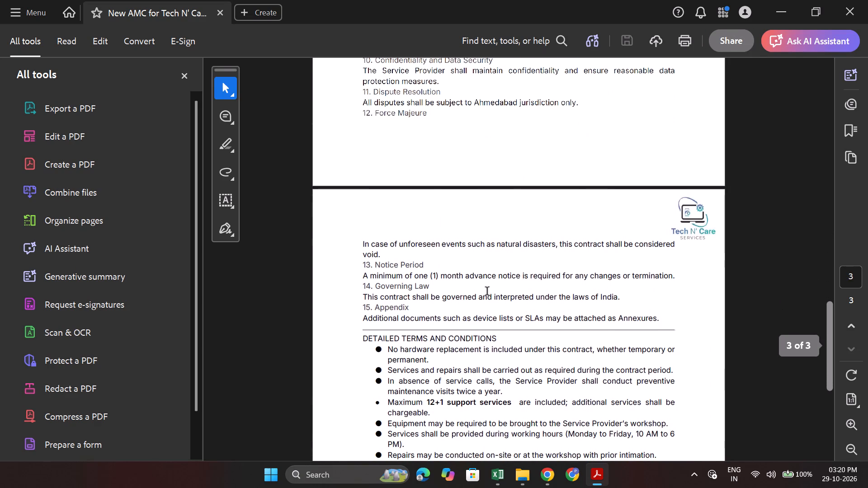
pyautogui.scroll(-2, 487, 292)
pyautogui.scroll(-1, 458, 334)
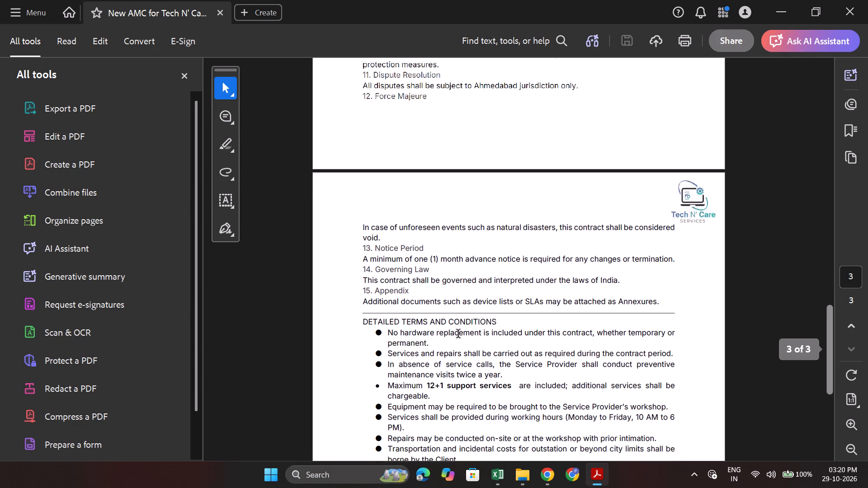
pyautogui.scroll(-2, 458, 334)
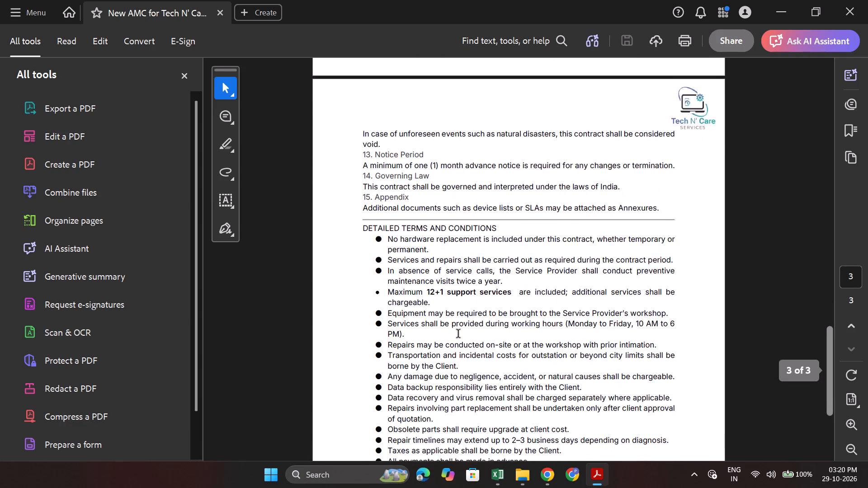
pyautogui.scroll(-2, 458, 334)
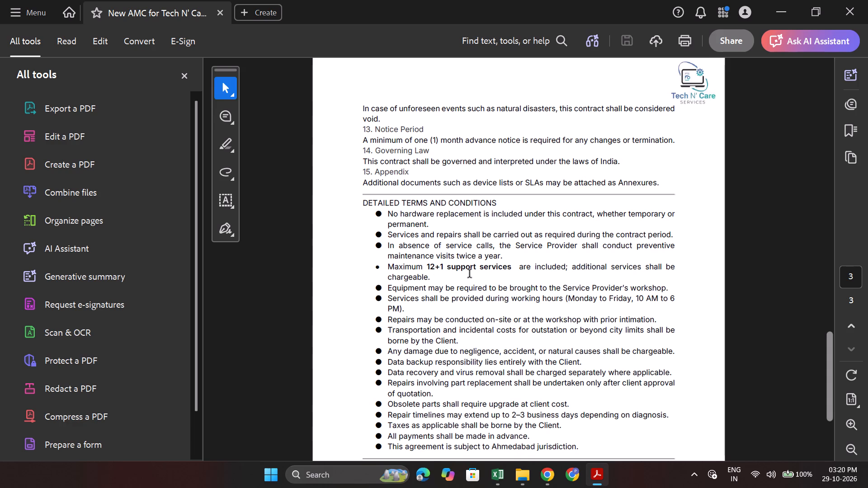
pyautogui.scroll(-1, 605, 279)
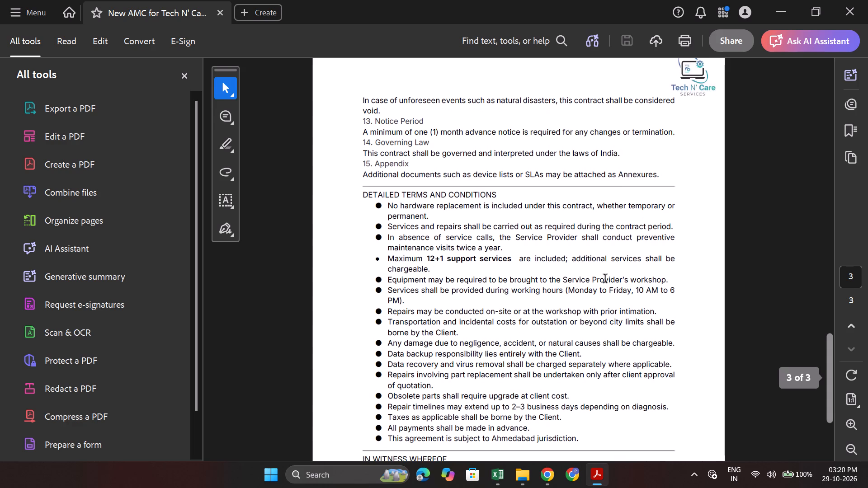
pyautogui.scroll(-2, 605, 279)
pyautogui.scroll(-1, 543, 327)
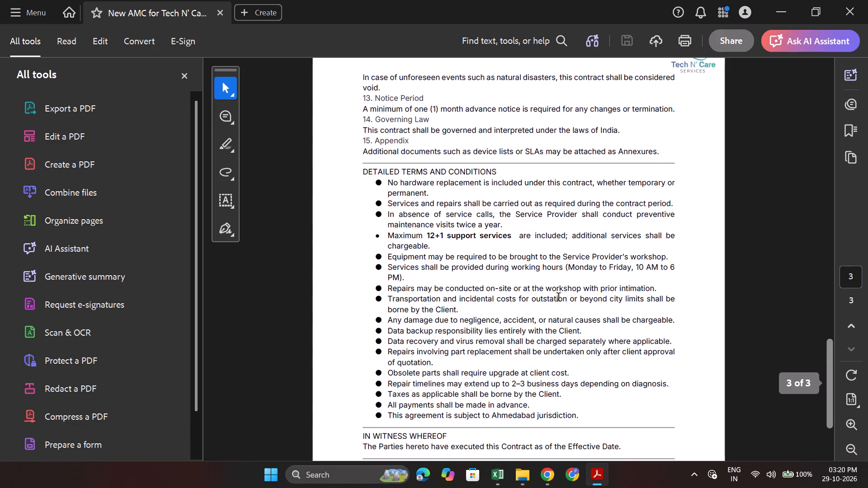
pyautogui.scroll(-1, 494, 334)
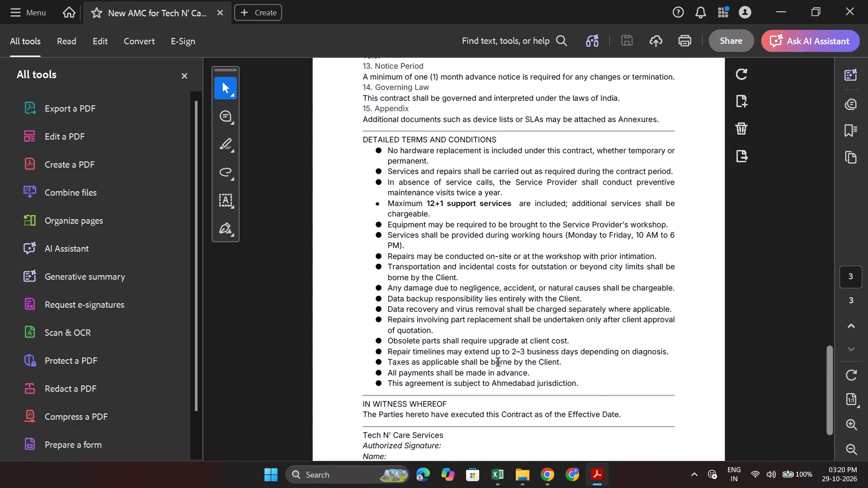
# Examine the detailed terms and conditions and the signature section on the contract's last page.
pyautogui.scroll(-1, 568, 353)
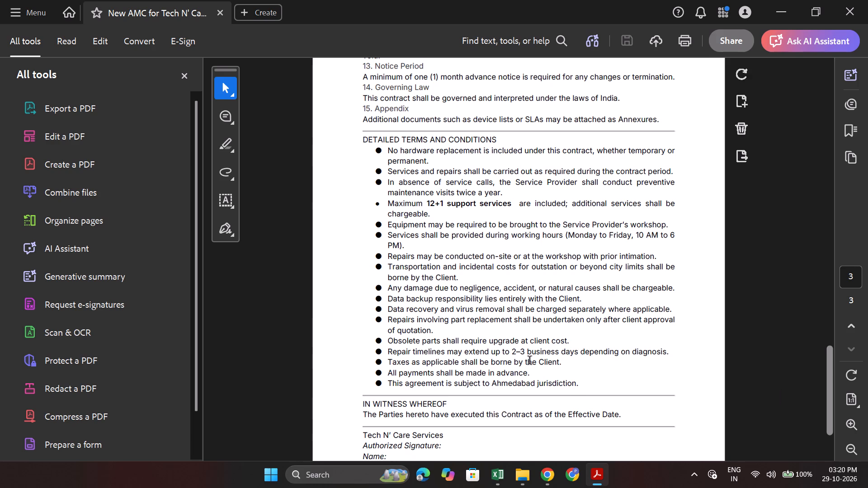
pyautogui.scroll(-1, 530, 361)
pyautogui.scroll(-1, 619, 346)
pyautogui.scroll(-2, 498, 372)
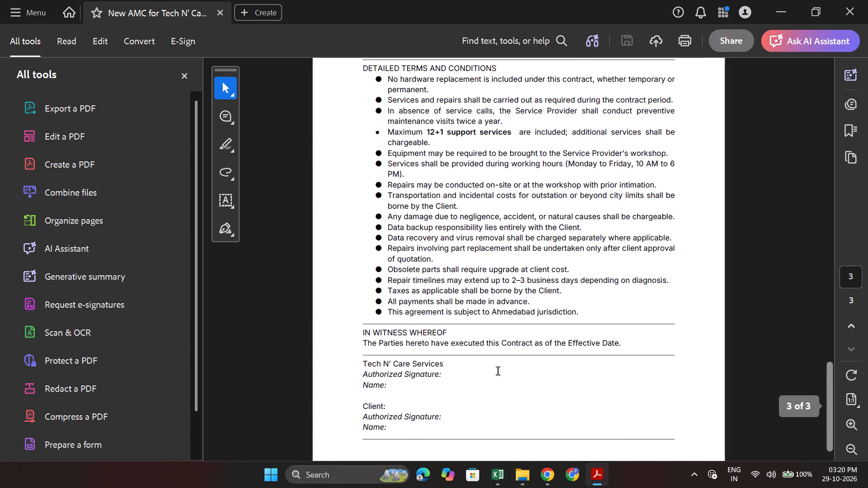
pyautogui.scroll(-2, 498, 372)
pyautogui.scroll(1, 498, 372)
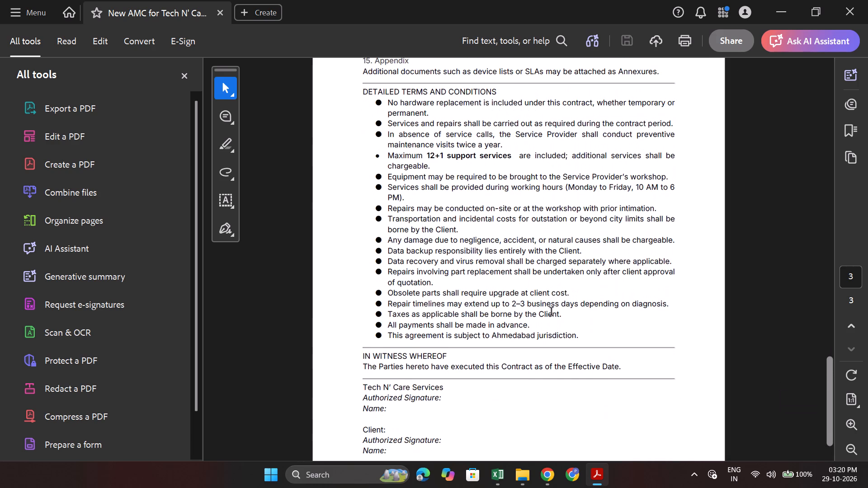
pyautogui.scroll(2, 552, 312)
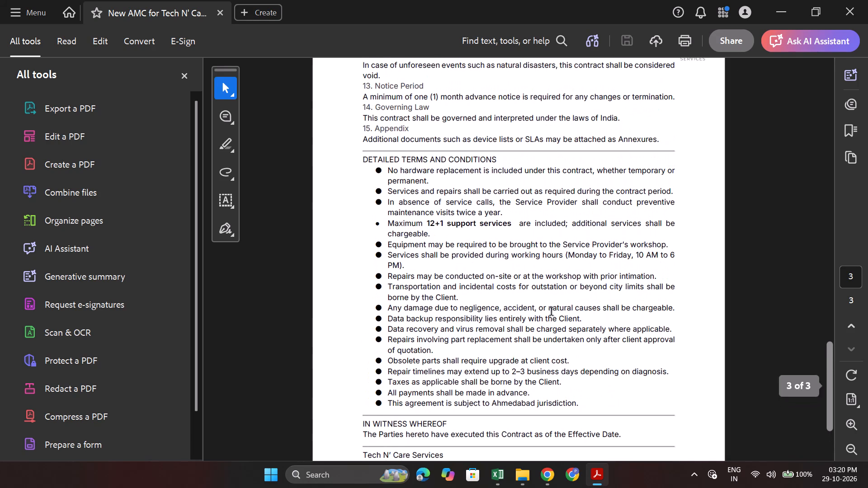
pyautogui.scroll(-9, 559, 277)
pyautogui.scroll(-6, 502, 357)
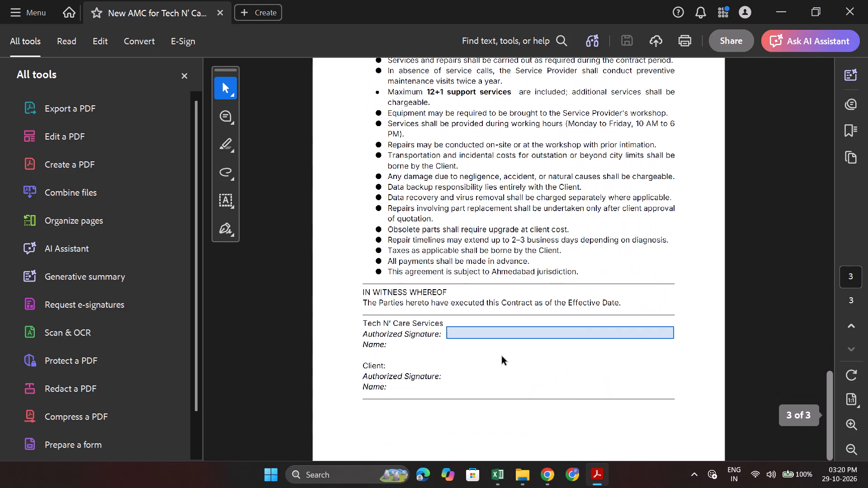
# Recheck the detailed terms and conditions and the signature section on the contract's last page.
pyautogui.scroll(-3, 502, 357)
pyautogui.scroll(3, 502, 357)
pyautogui.scroll(1, 522, 308)
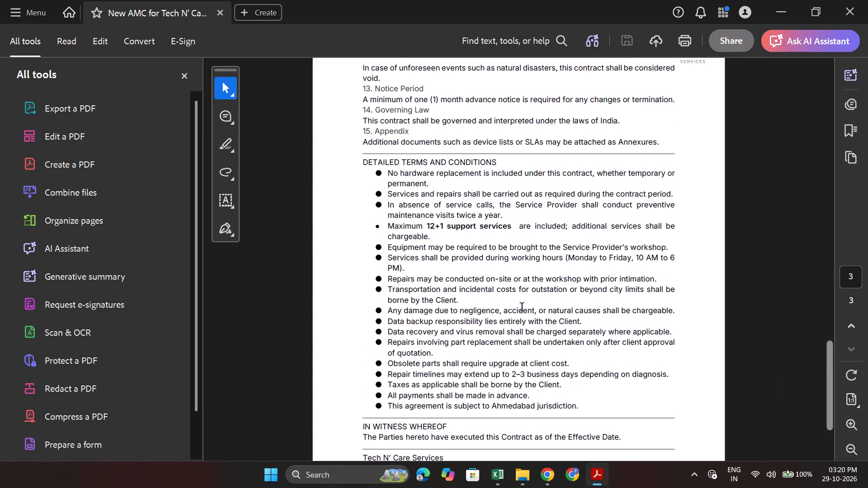
pyautogui.scroll(1, 522, 308)
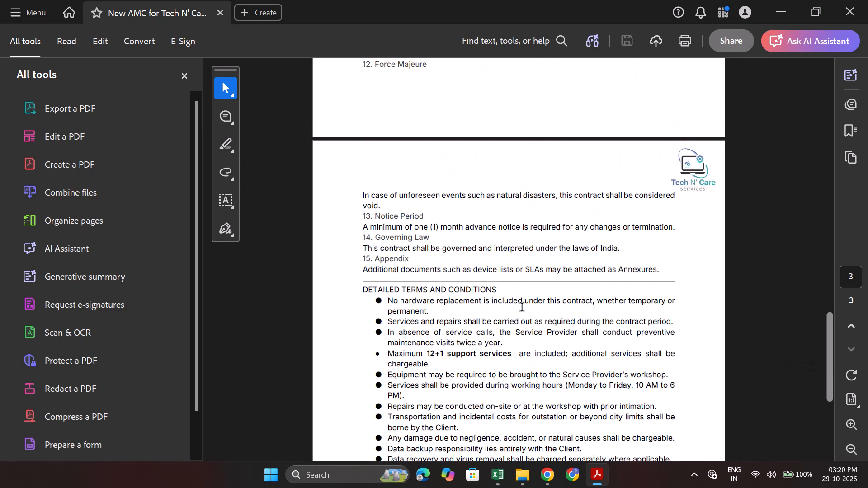
pyautogui.scroll(-6, 522, 308)
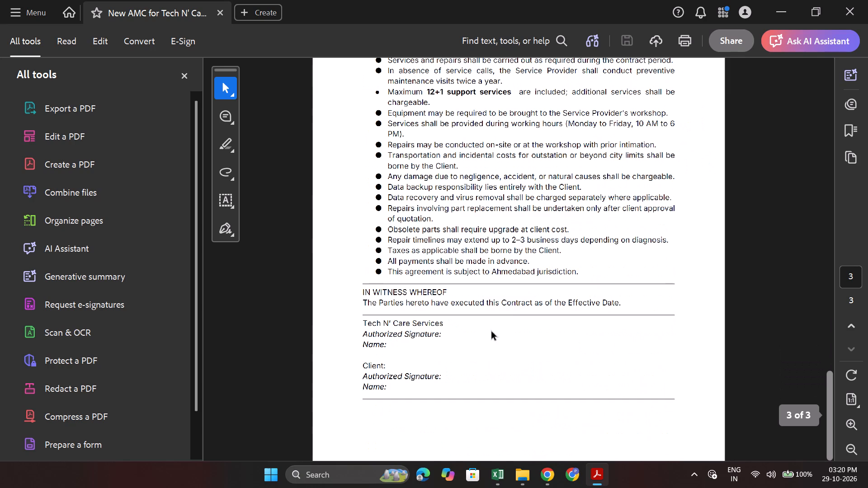
pyautogui.scroll(1, 481, 241)
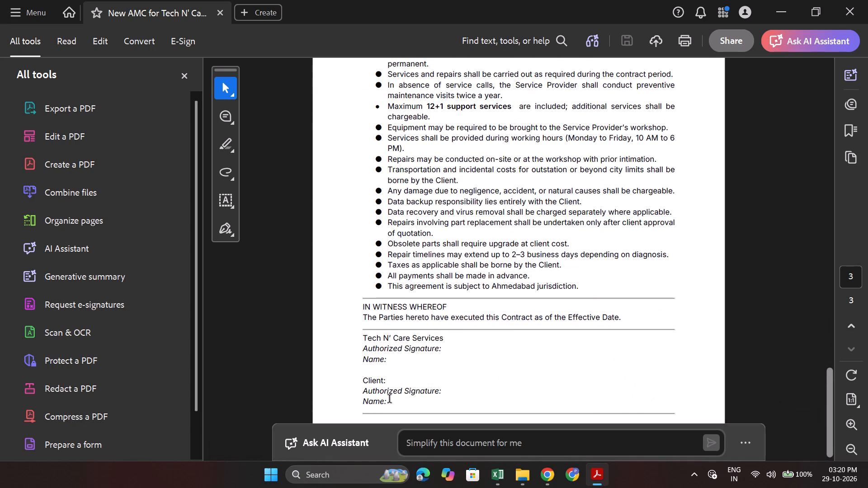
# Reread the contract's terms on duration, scope of services, response time, service hours, renewal and payment.
pyautogui.scroll(5, 465, 314)
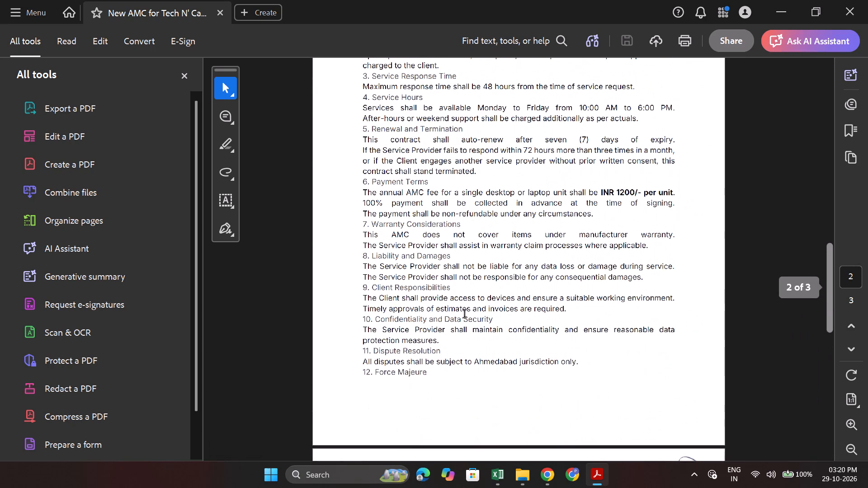
pyautogui.scroll(1, 465, 314)
pyautogui.scroll(1, 495, 282)
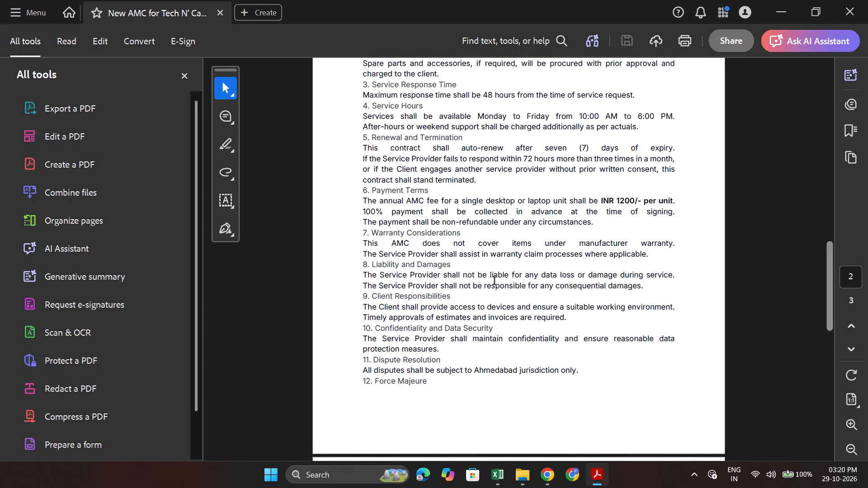
pyautogui.scroll(2, 495, 282)
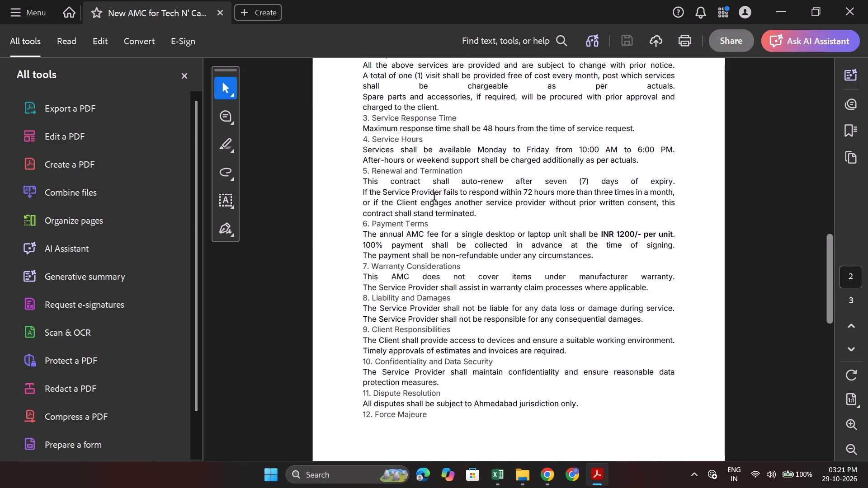
pyautogui.scroll(2, 498, 206)
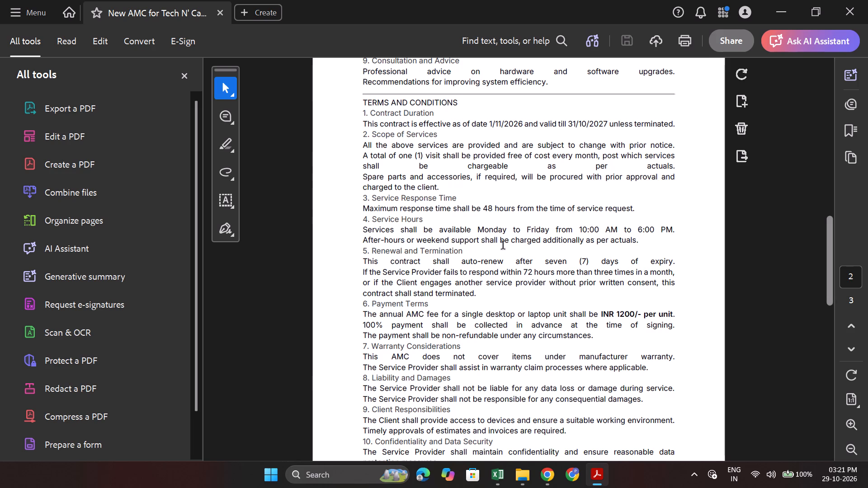
pyautogui.scroll(-1, 507, 244)
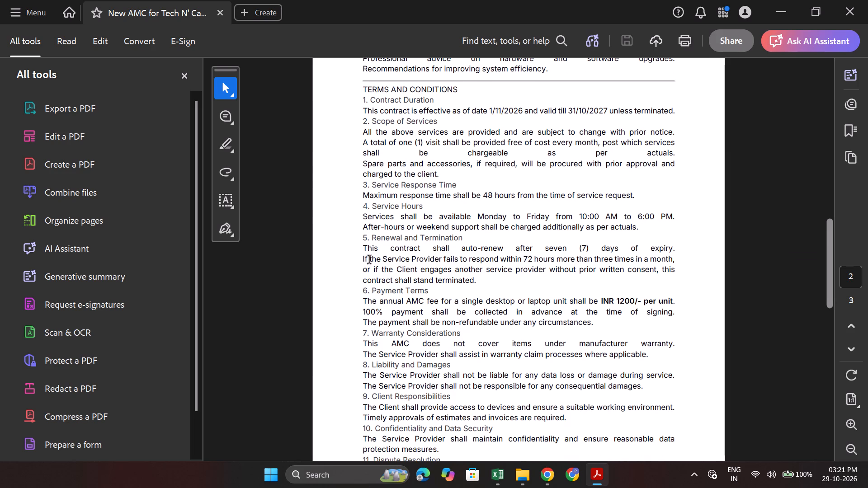
pyautogui.scroll(-1, 483, 261)
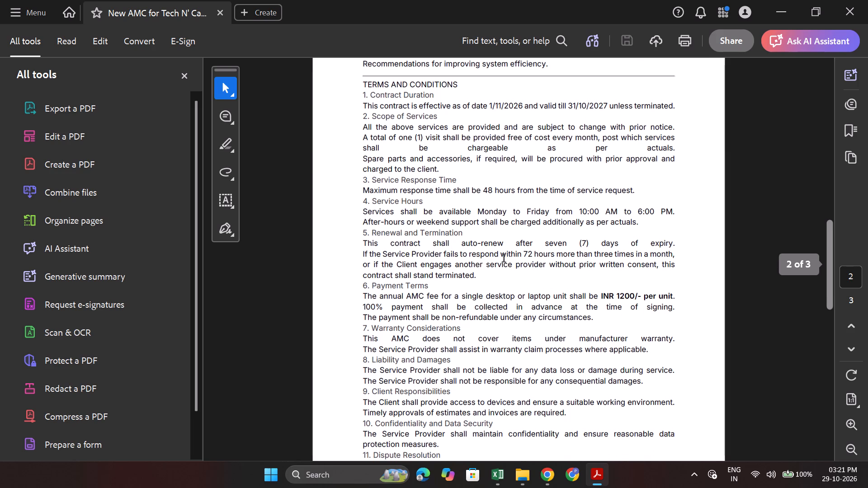
pyautogui.scroll(-1, 551, 250)
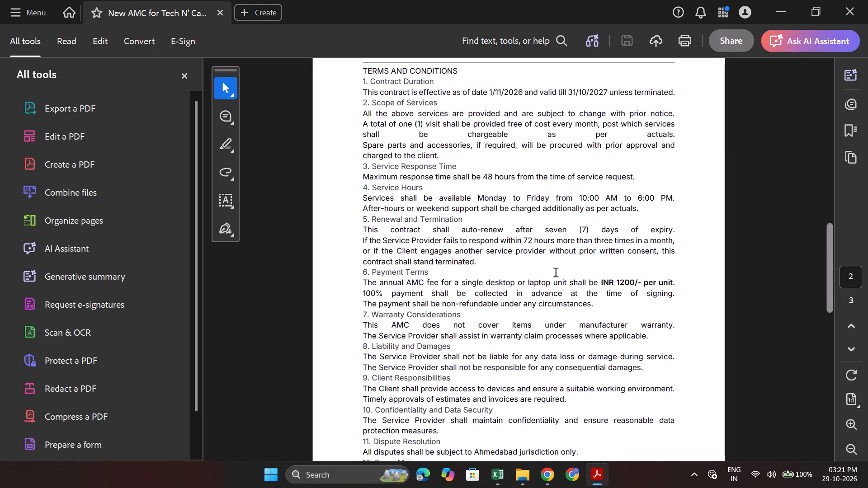
pyautogui.scroll(-1, 544, 284)
pyautogui.scroll(-1, 508, 306)
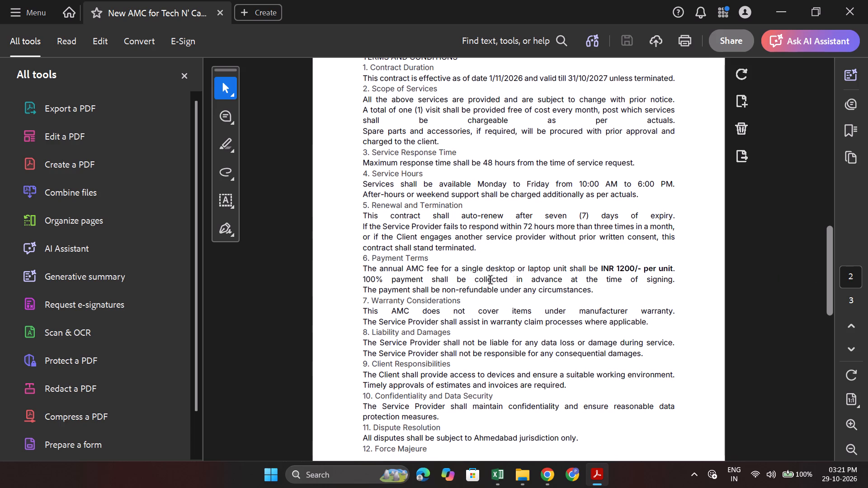
# Read the contract's clauses on warranty, liability, client responsibilities, confidentiality and dispute resolution.
pyautogui.scroll(-1, 520, 284)
pyautogui.scroll(-1, 576, 272)
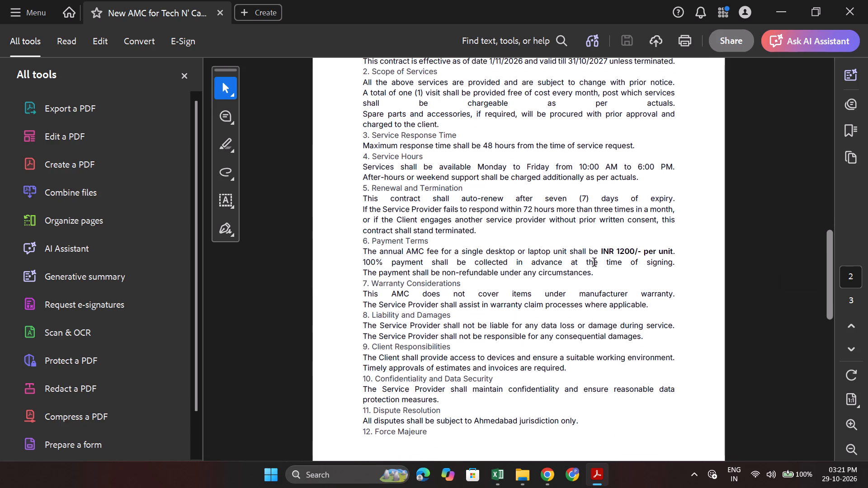
pyautogui.scroll(-1, 444, 295)
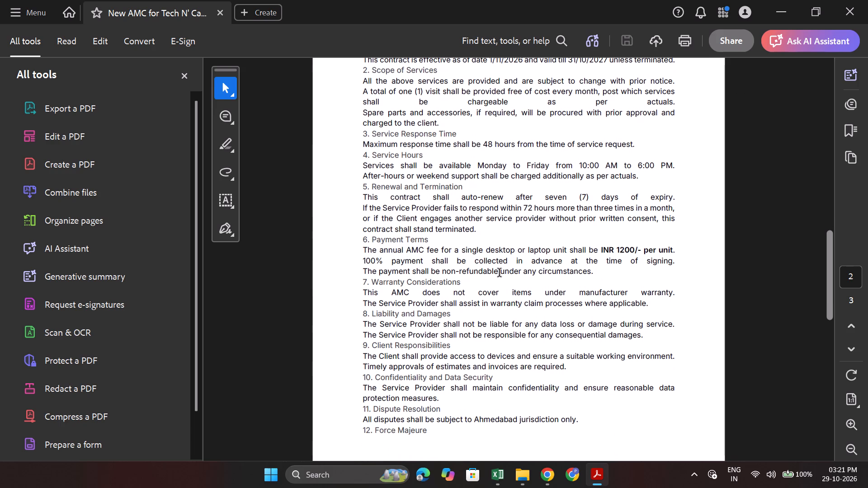
pyautogui.scroll(-1, 569, 272)
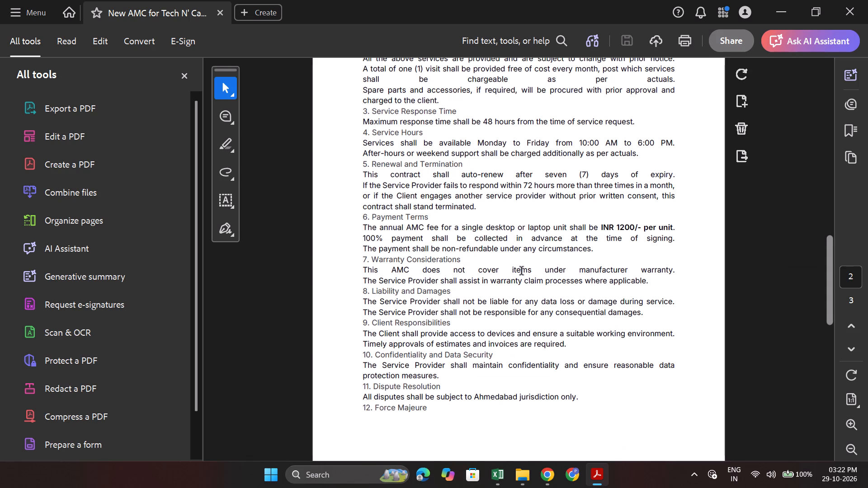
pyautogui.scroll(-1, 522, 272)
pyautogui.scroll(-1, 480, 287)
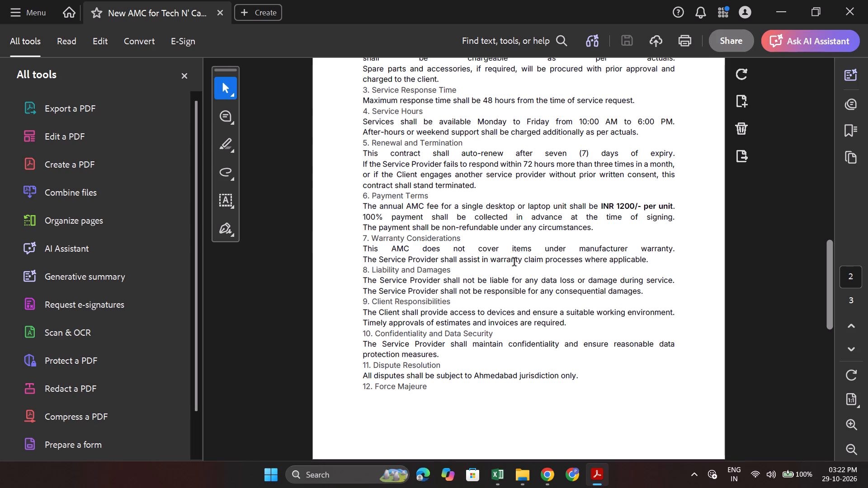
pyautogui.scroll(-1, 477, 286)
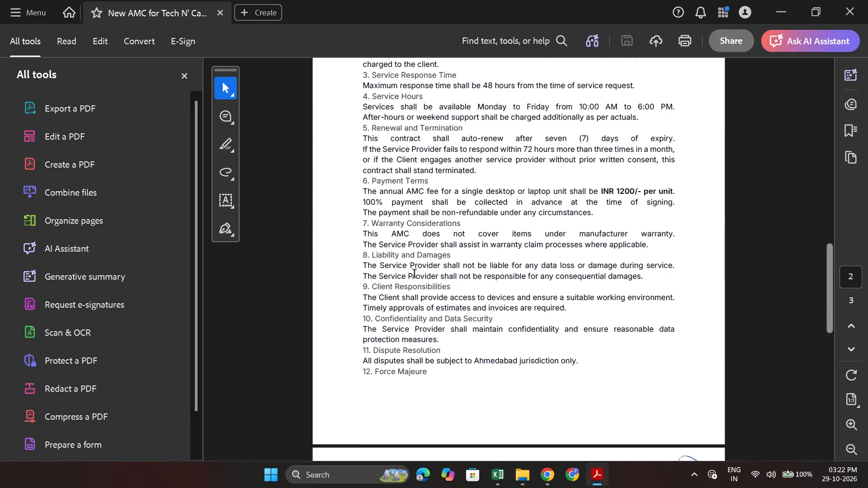
pyautogui.scroll(-1, 445, 289)
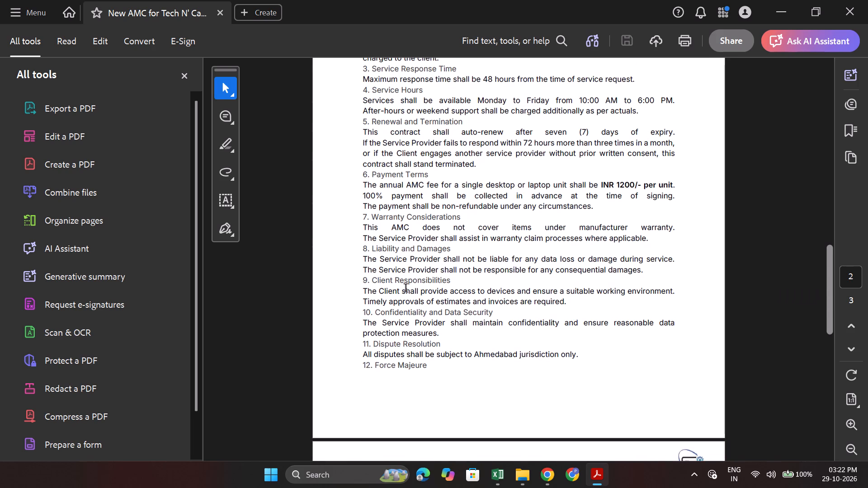
pyautogui.scroll(-3, 406, 289)
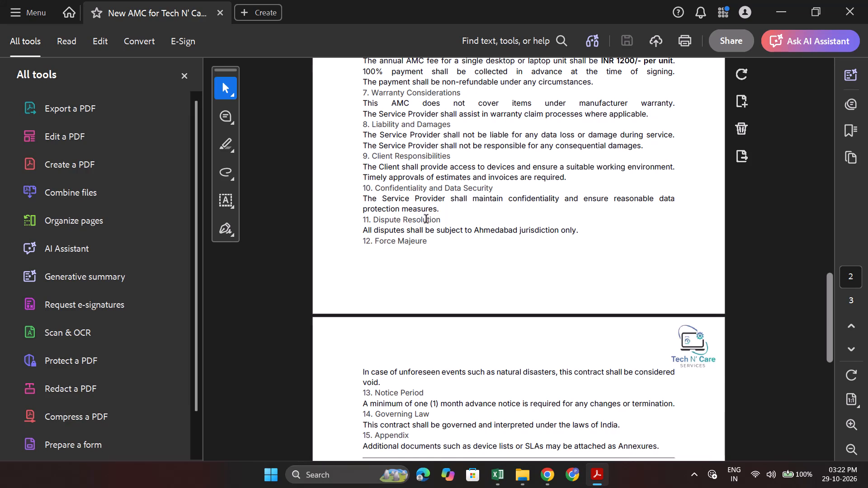
pyautogui.scroll(-1, 426, 220)
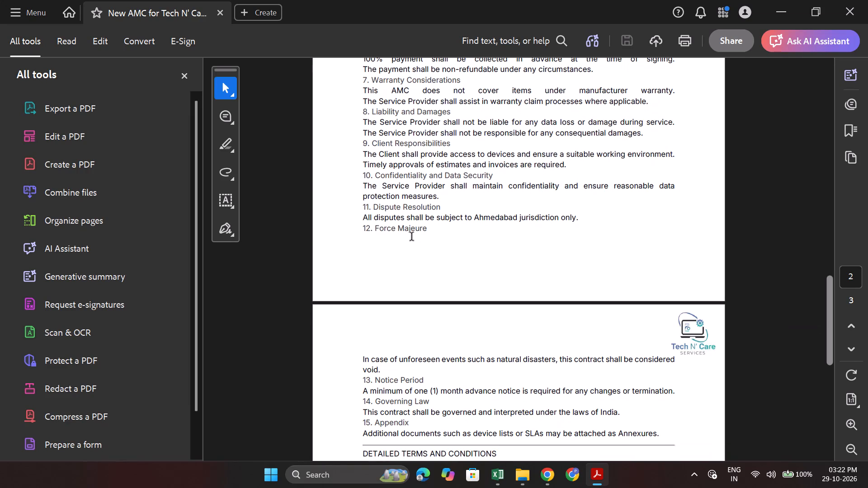
# Examine the notice period, governing law and appendix clauses and the detailed terms, including support service limits and repair conditions.
pyautogui.scroll(-2, 412, 237)
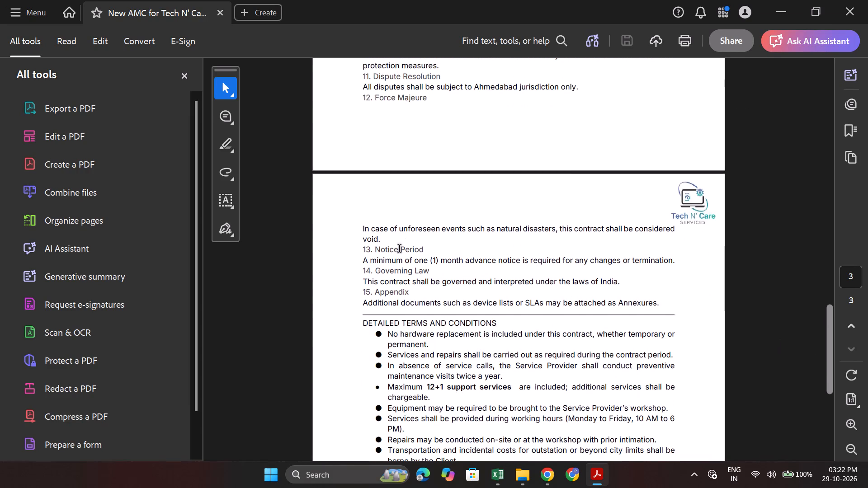
pyautogui.scroll(-3, 397, 255)
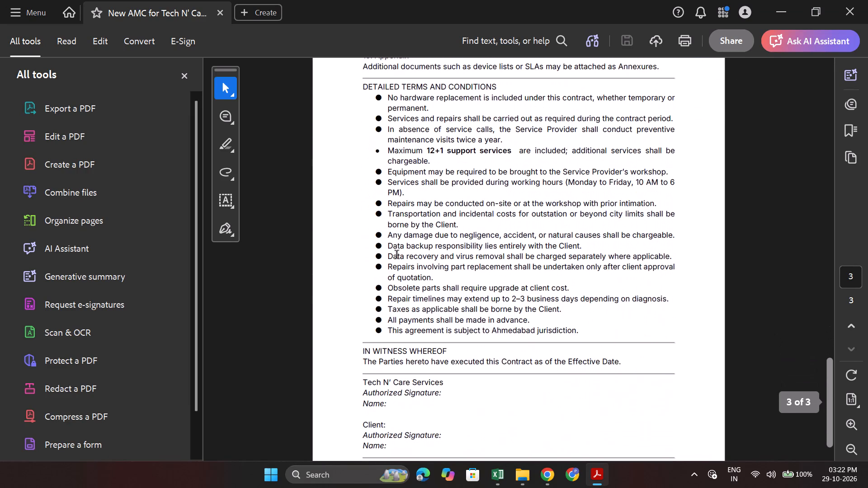
pyautogui.scroll(-1, 397, 255)
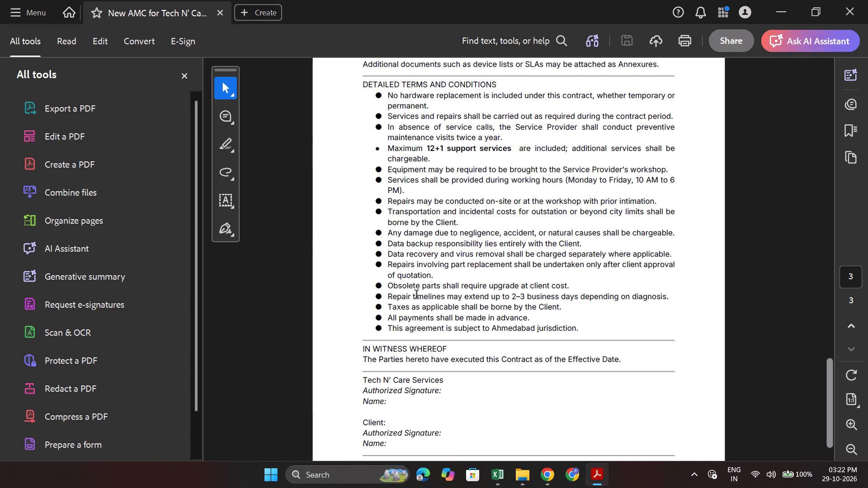
pyautogui.scroll(2, 451, 232)
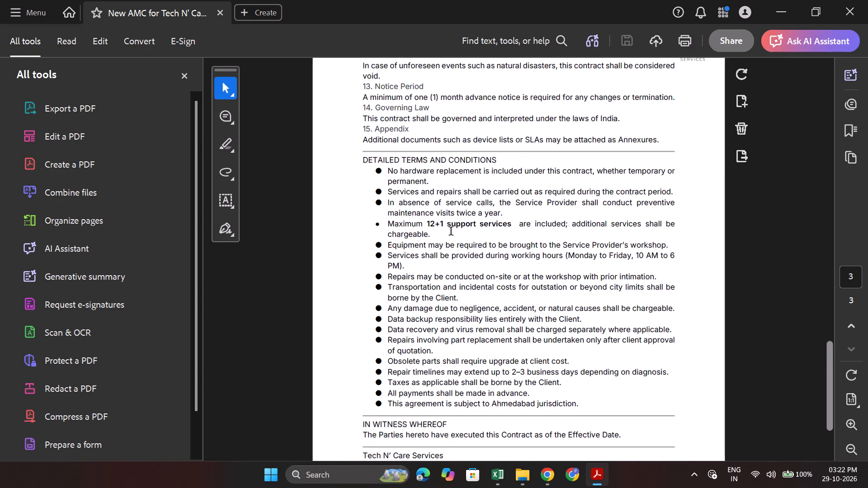
pyautogui.scroll(1, 436, 232)
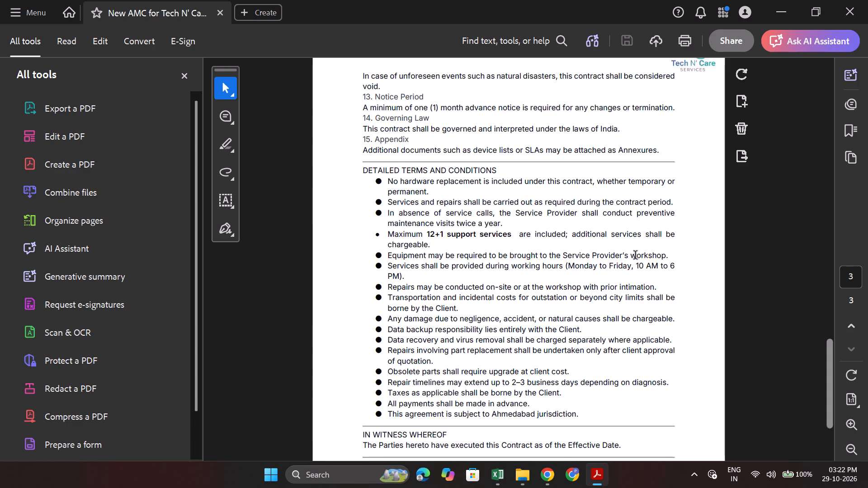
pyautogui.scroll(-1, 418, 291)
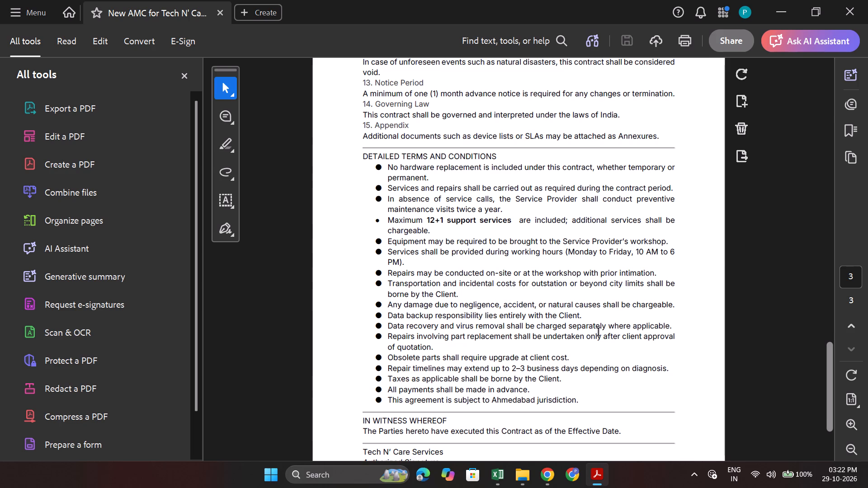
# Return to the contract's first page and review the opening section that defines the parties and services.
pyautogui.scroll(9, 599, 333)
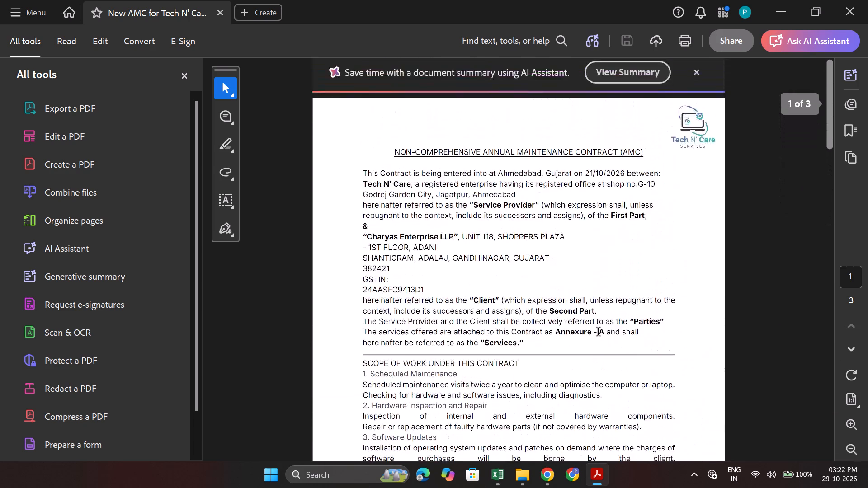
pyautogui.scroll(-3, 599, 333)
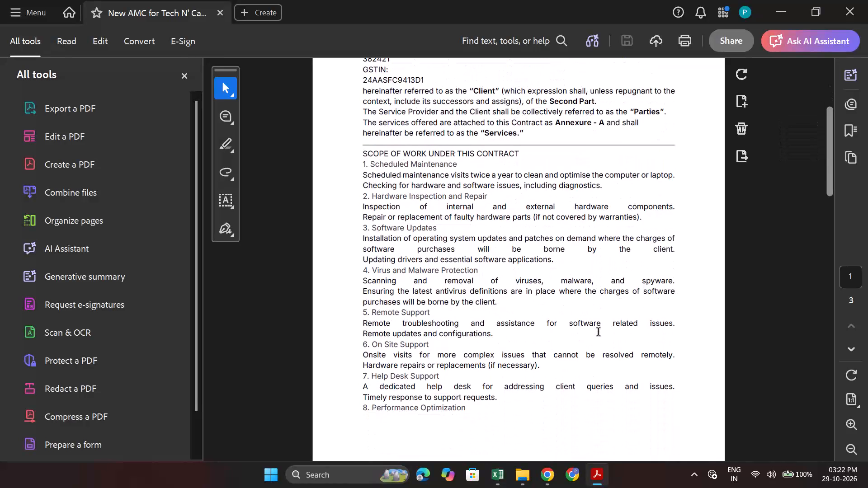
pyautogui.scroll(1, 599, 333)
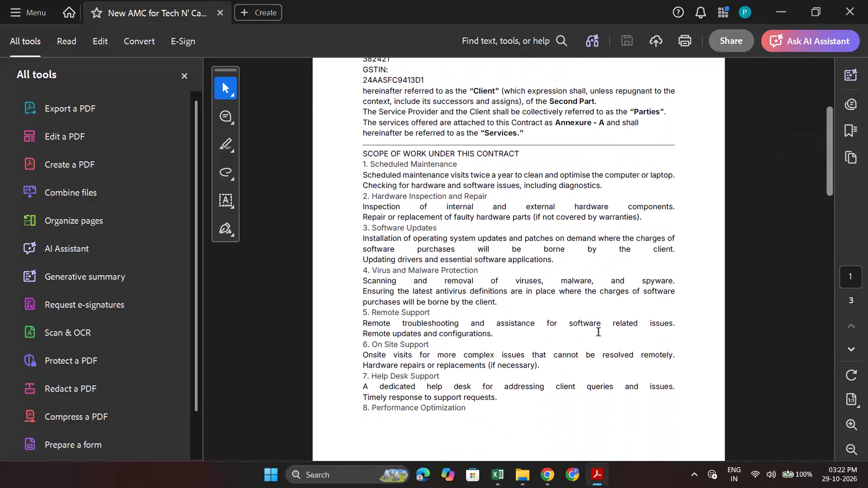
pyautogui.scroll(4, 599, 333)
pyautogui.scroll(-1, 498, 345)
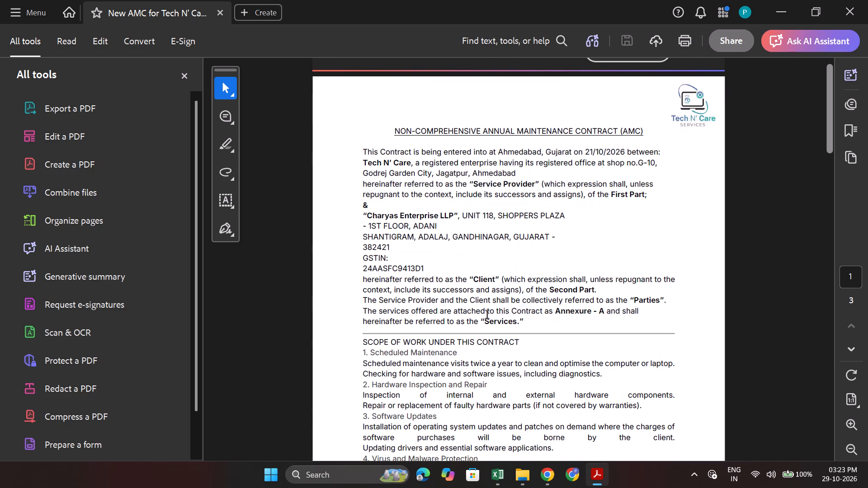
# Reread the scope of work on the first page, from scheduled maintenance through performance optimization.
pyautogui.scroll(-2, 486, 283)
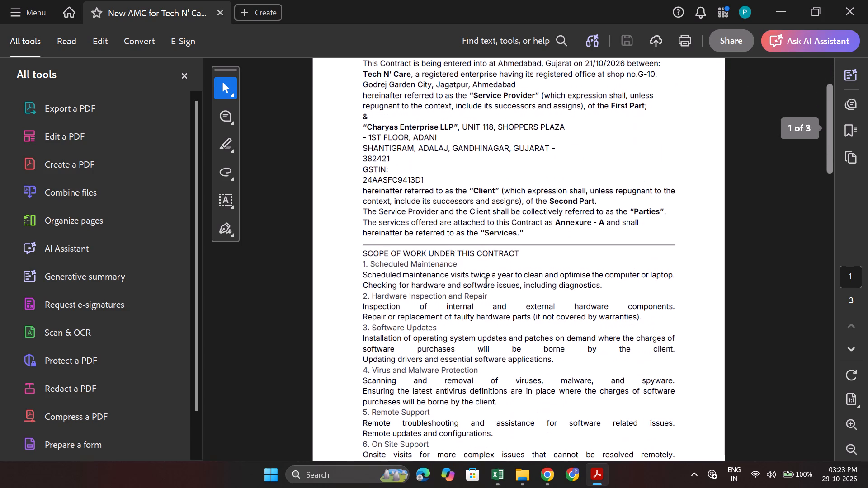
pyautogui.scroll(-3, 400, 347)
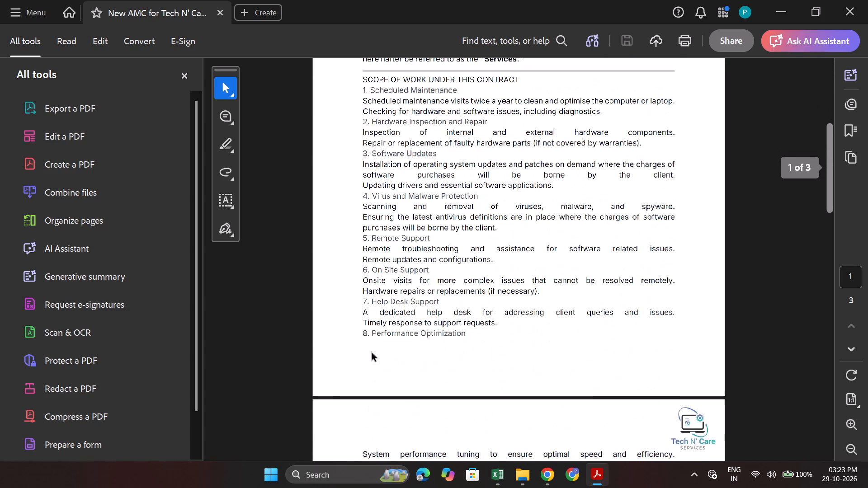
pyautogui.scroll(1, 388, 306)
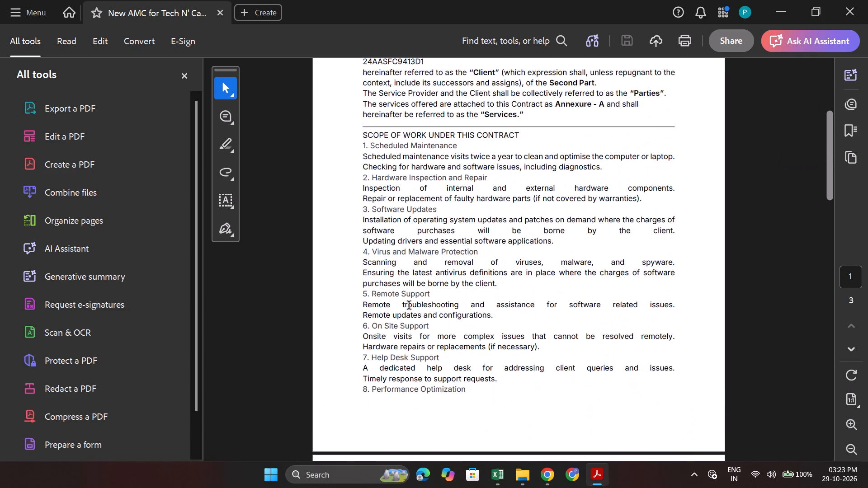
pyautogui.scroll(-1, 448, 319)
pyautogui.scroll(1, 406, 309)
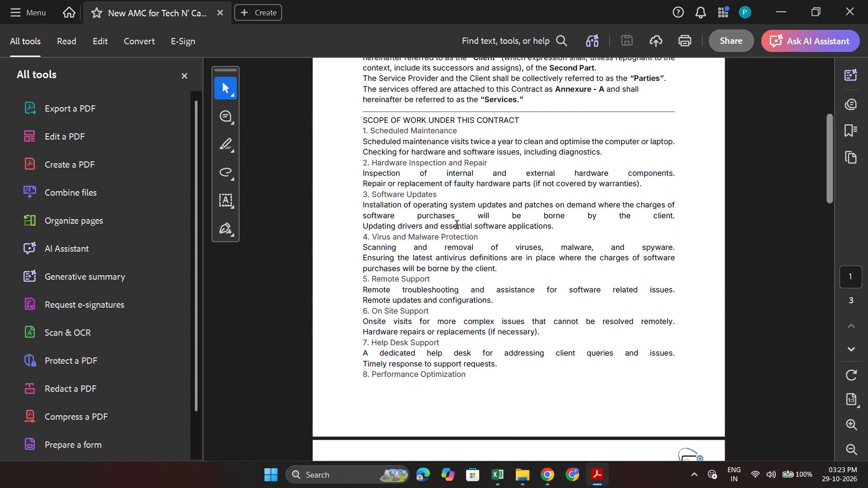
pyautogui.scroll(-1, 402, 335)
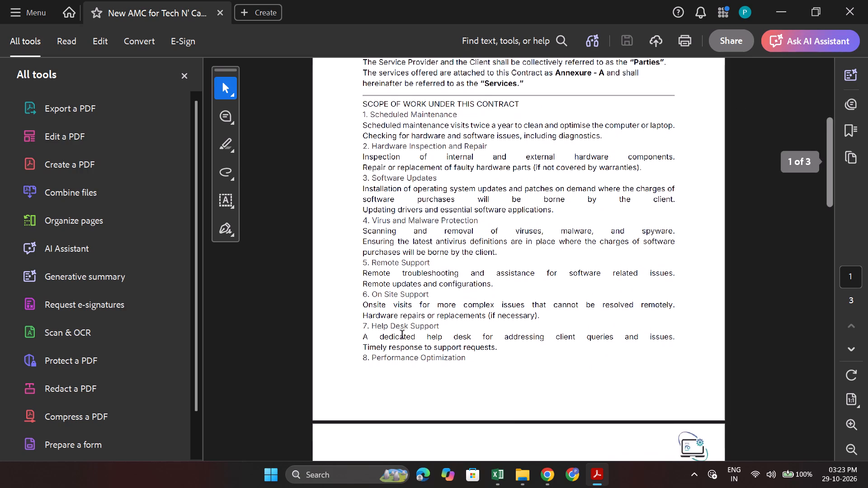
pyautogui.scroll(-1, 402, 335)
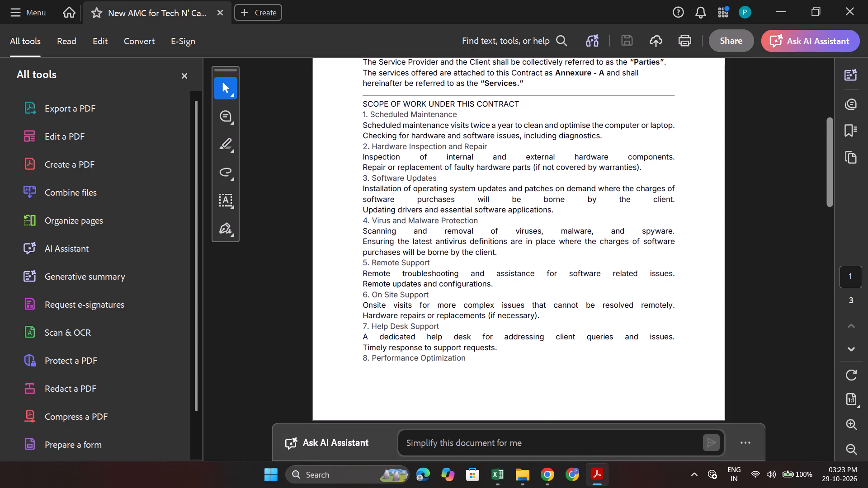
pyautogui.scroll(-1, 543, 331)
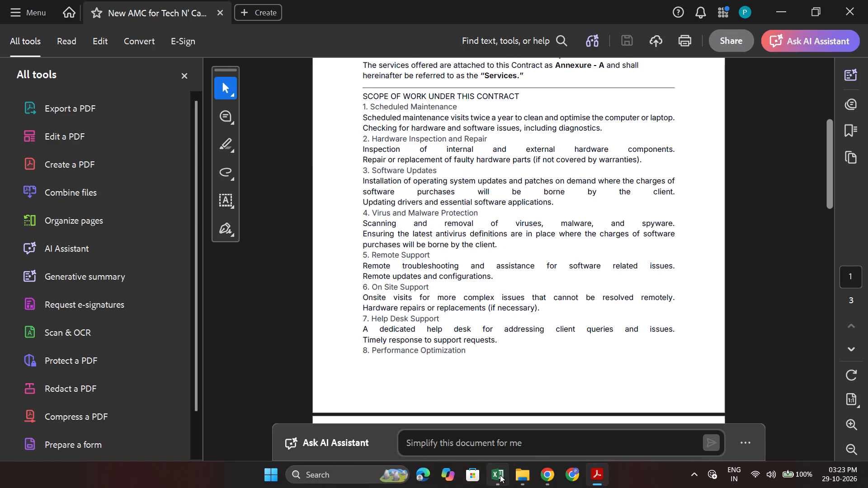
# Switch to the Excel vendor comparison and check the Preventive maintenance row, selecting Maa Technology's entry.
pyautogui.click(500, 475)
pyautogui.scroll(-2, 338, 339)
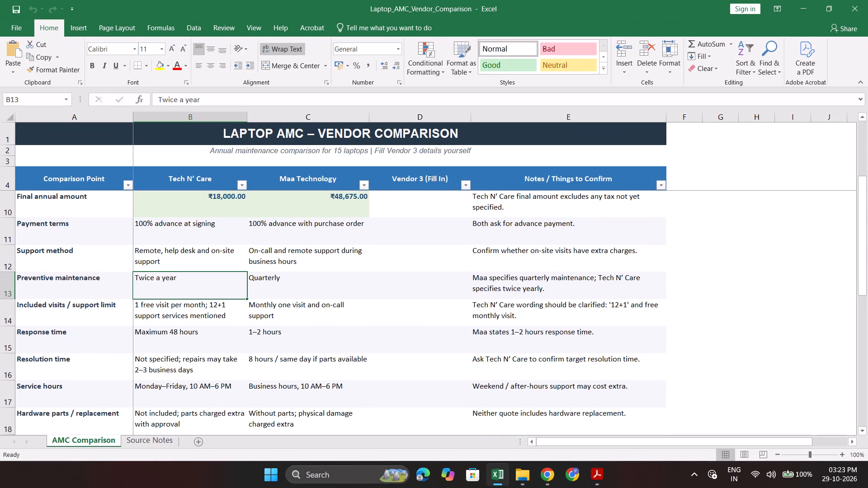
pyautogui.scroll(1, 338, 339)
pyautogui.click(327, 290)
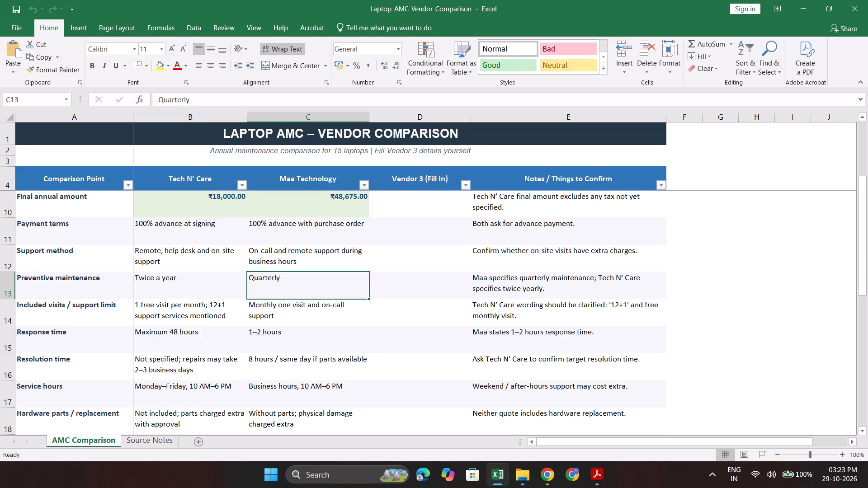
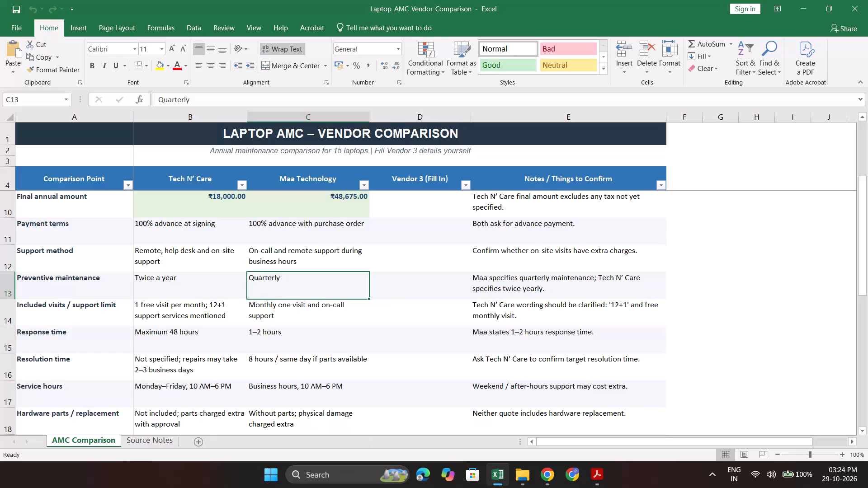
# Review the included visits, response time and resolution time rows, comparing the Tech N' Care and Maa Technology entries.
pyautogui.scroll(-1, 289, 384)
pyautogui.scroll(1, 234, 240)
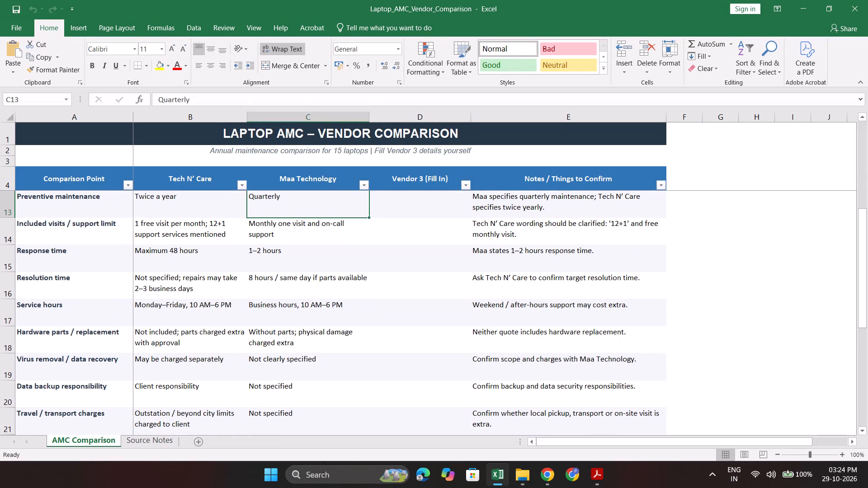
pyautogui.click(211, 237)
pyautogui.scroll(2, 211, 237)
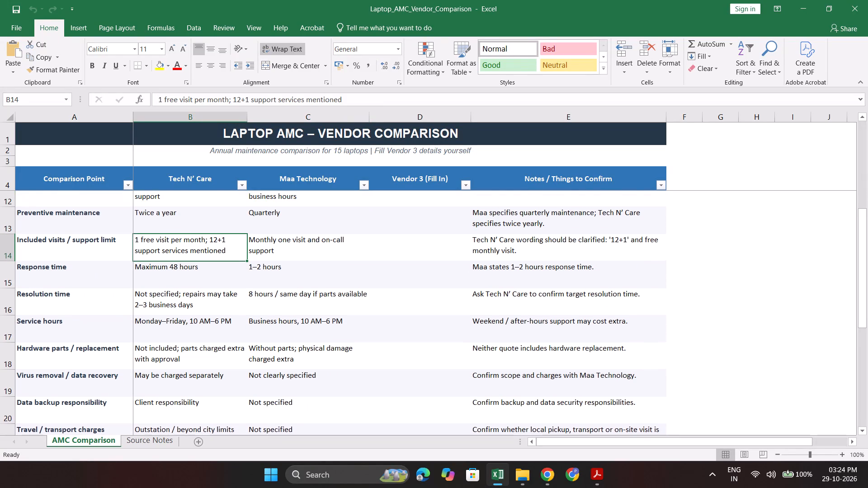
pyautogui.scroll(1, 200, 236)
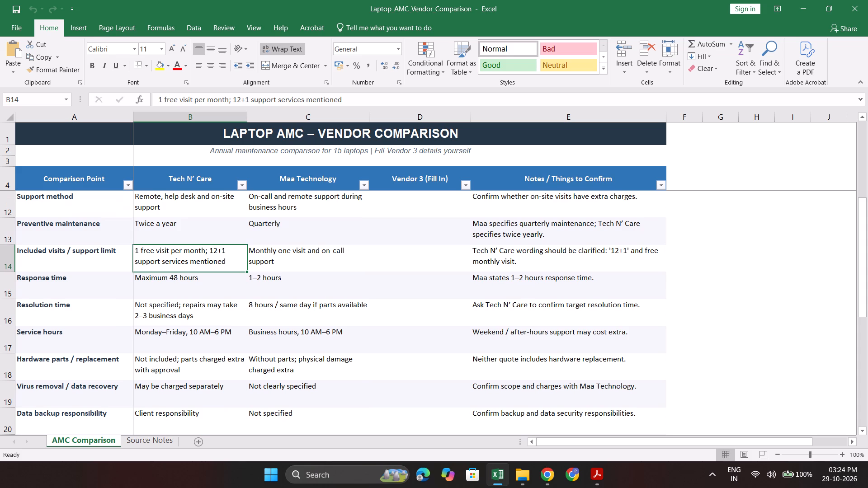
pyautogui.click(208, 291)
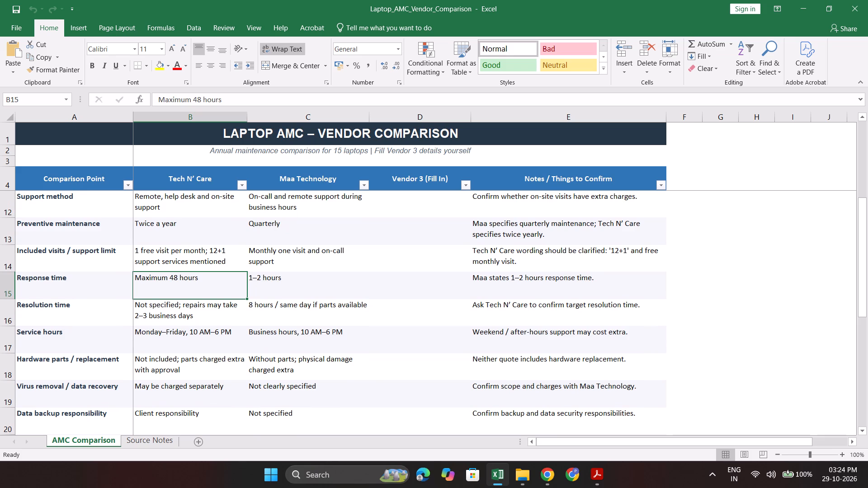
pyautogui.click(255, 281)
pyautogui.scroll(-1, 255, 281)
pyautogui.click(183, 307)
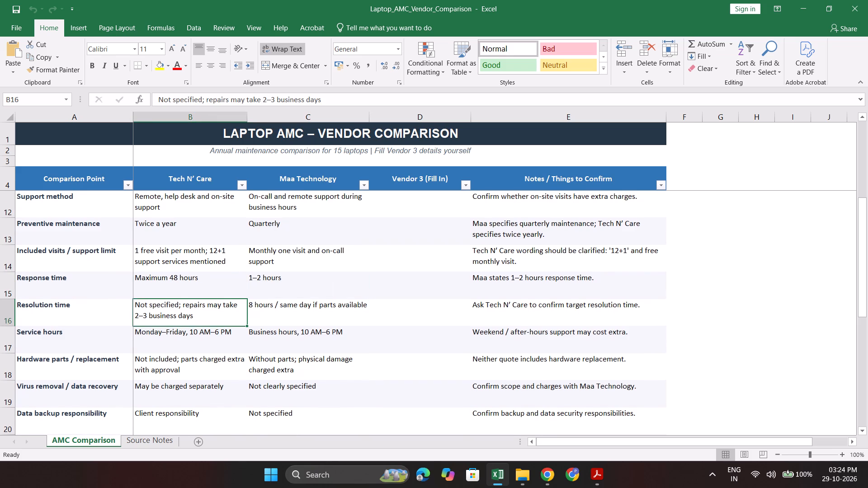
pyautogui.scroll(-1, 183, 307)
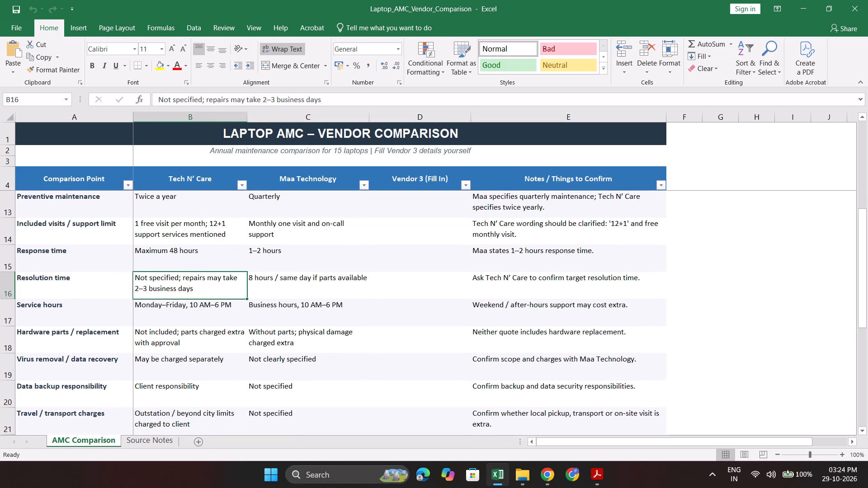
# Go through Tech N' Care's entries for service hours, hardware parts, virus removal, data backup and travel charges.
pyautogui.press('Down')
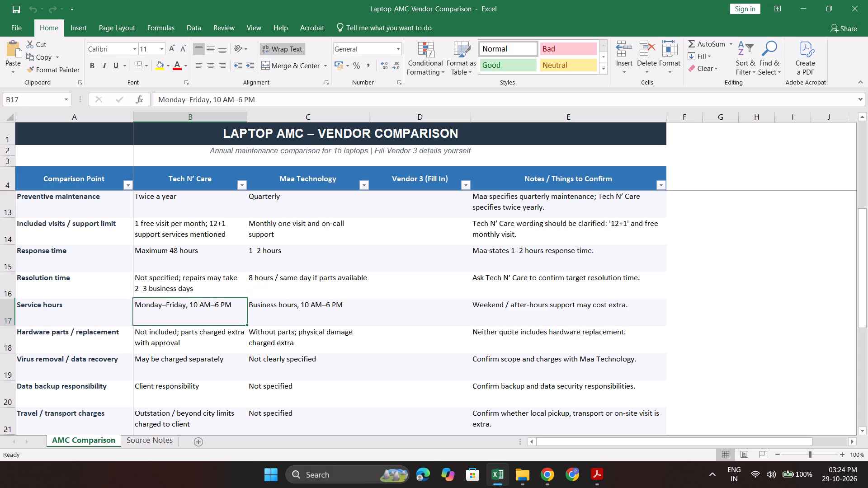
pyautogui.scroll(-1, 183, 307)
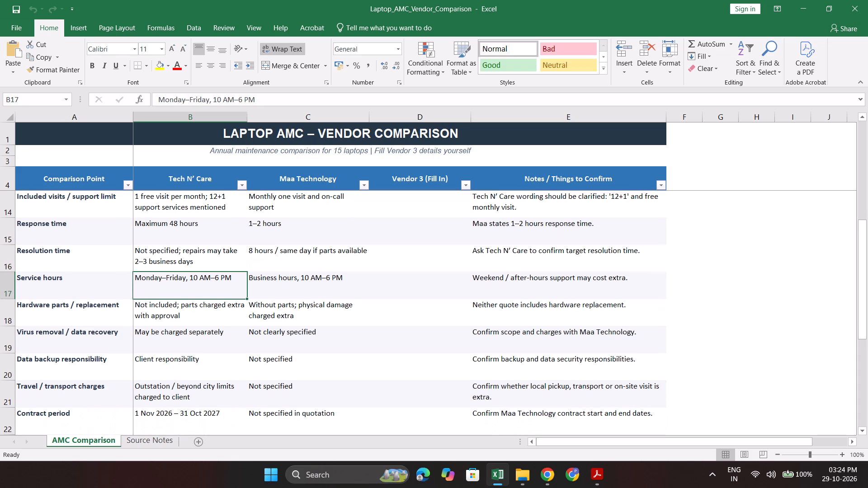
pyautogui.press('Down')
pyautogui.scroll(-1, 183, 307)
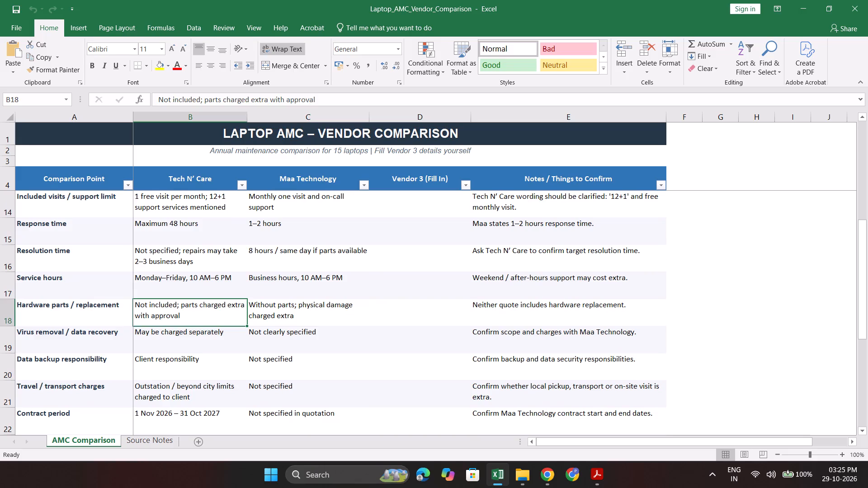
pyautogui.press('Down')
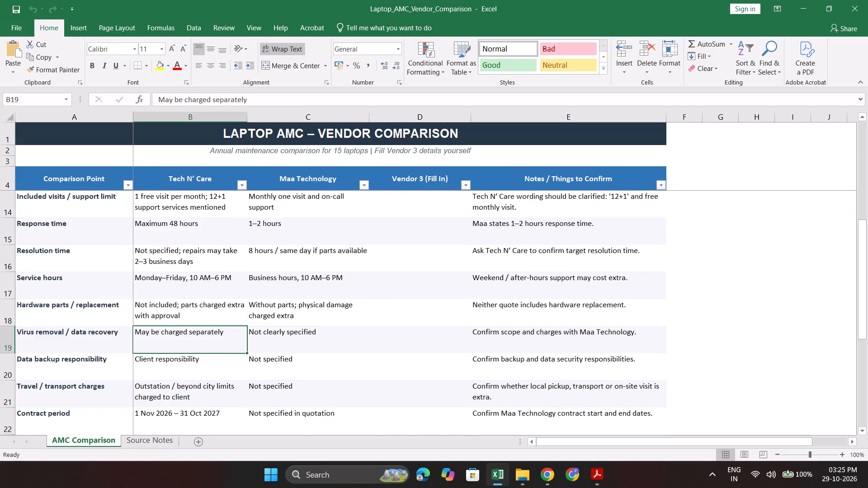
pyautogui.scroll(-3, 279, 298)
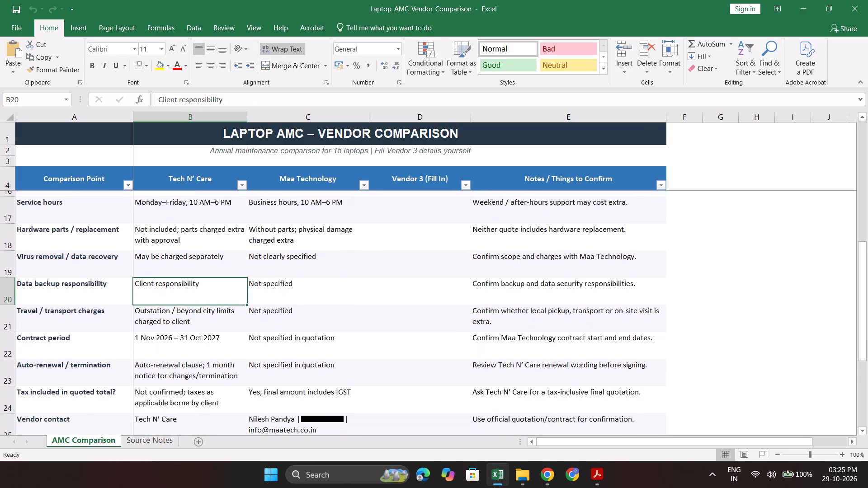
pyautogui.scroll(-1, 279, 298)
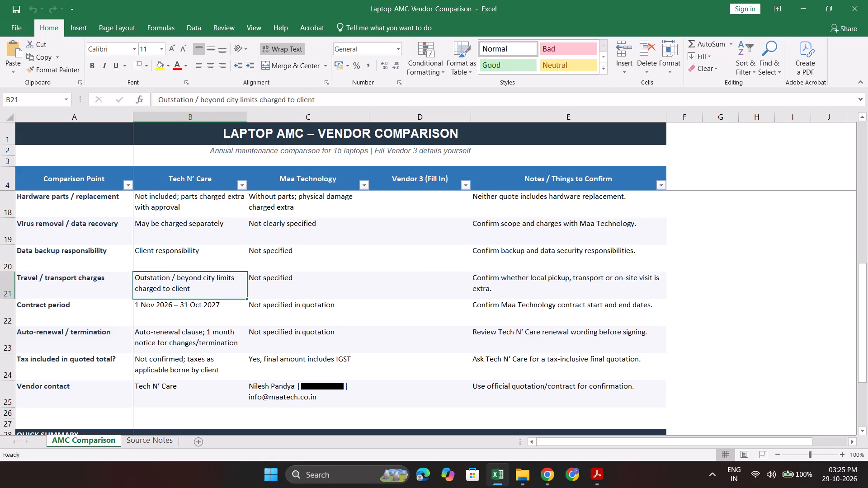
pyautogui.hscroll(1, 279, 298)
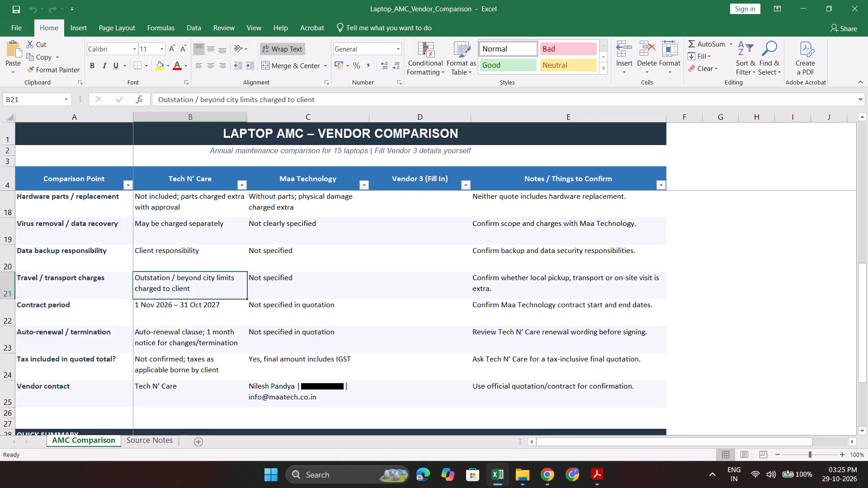
# Check the contract period, auto-renewal, tax and vendor contact rows, ending on Maa Technology's contact entry.
pyautogui.press('Down')
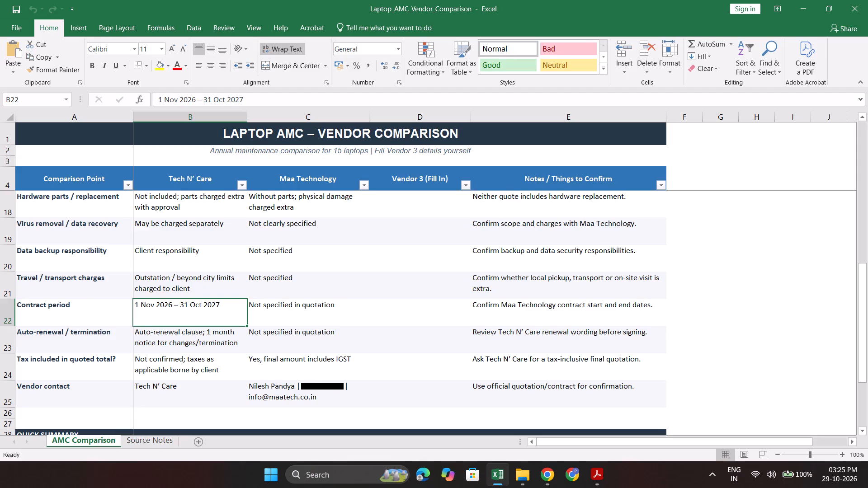
pyautogui.press('Down')
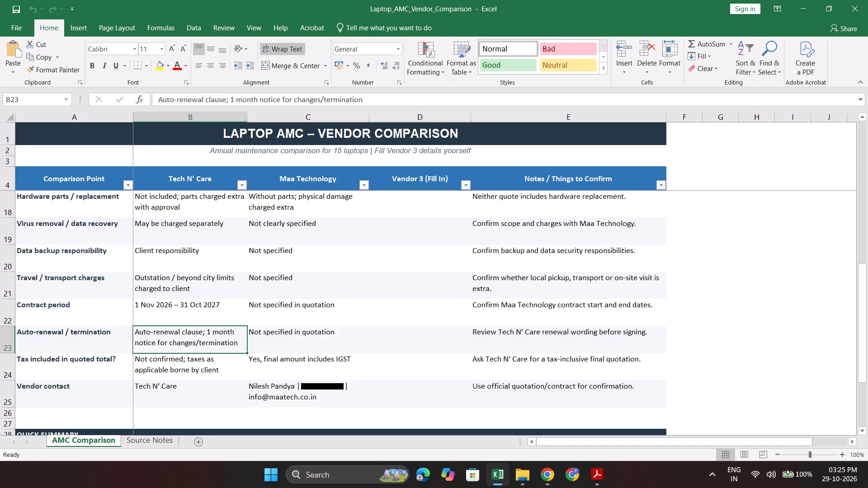
pyautogui.scroll(-1, 199, 402)
pyautogui.scroll(-2, 246, 310)
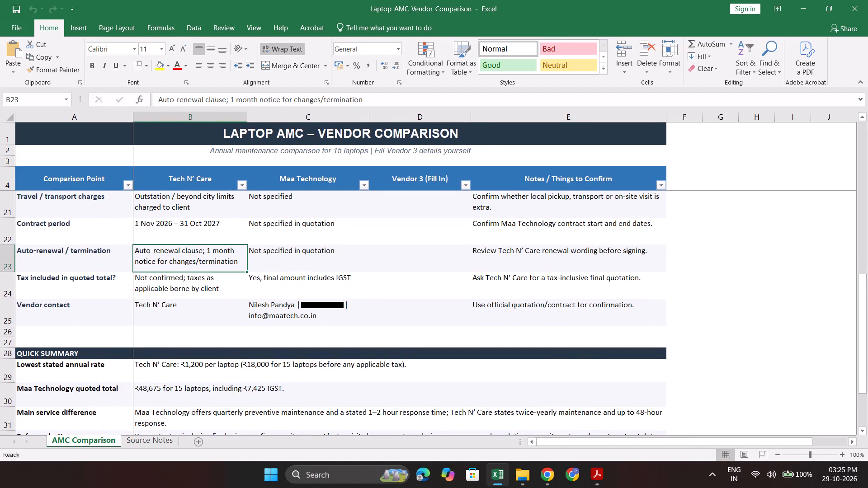
pyautogui.scroll(-1, 246, 310)
pyautogui.press('Down')
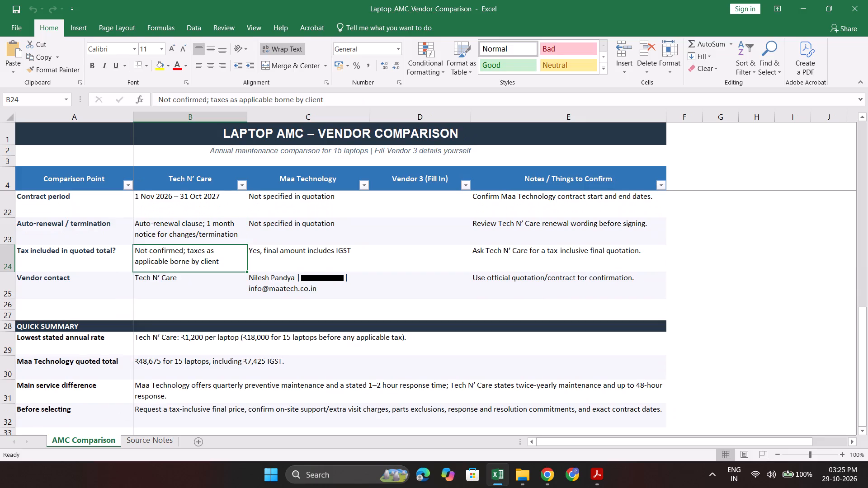
pyautogui.press('Down')
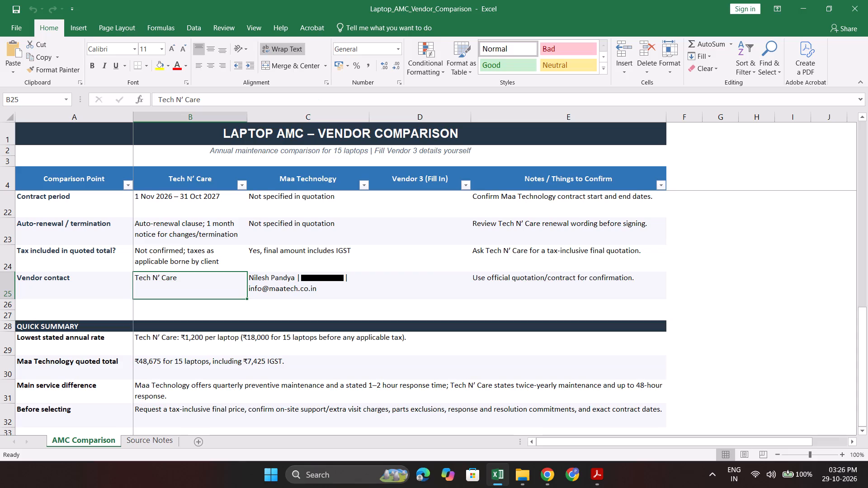
pyautogui.click(328, 282)
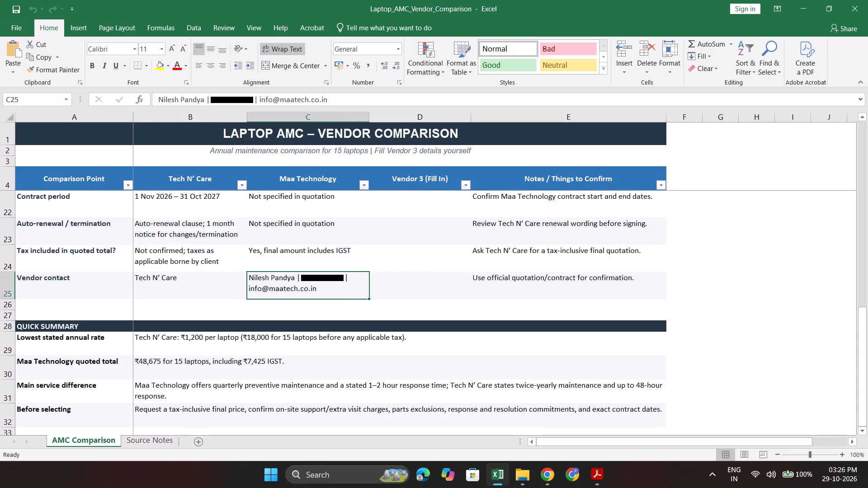
# Read the Quick Summary section, from the lowest stated annual rate through the advice on what to settle before selecting.
pyautogui.scroll(-1, 266, 346)
pyautogui.scroll(-1, 278, 291)
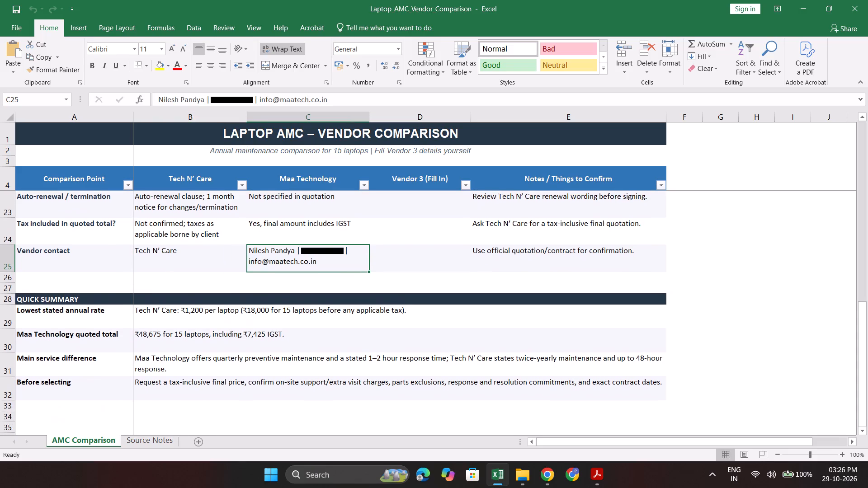
pyautogui.scroll(-2, 214, 279)
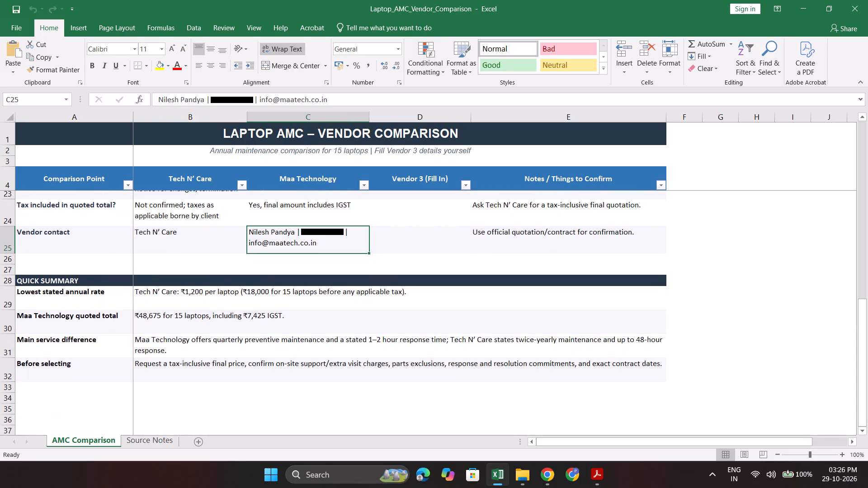
pyautogui.click(191, 289)
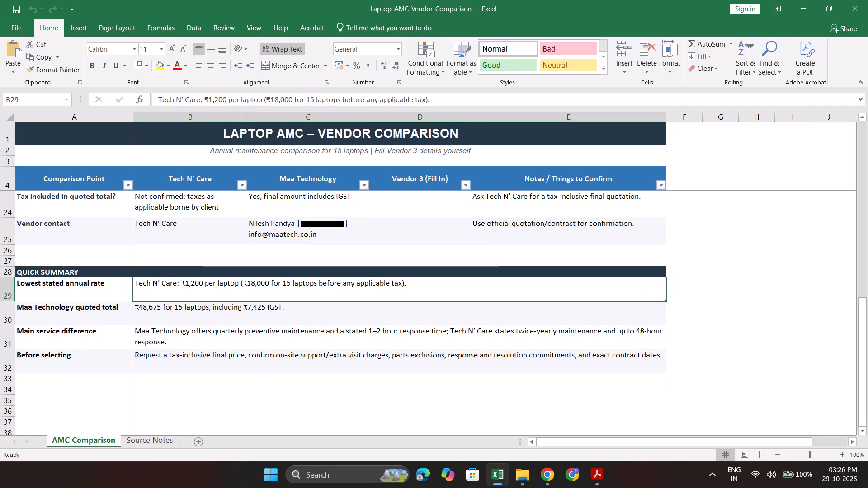
pyautogui.click(331, 314)
pyautogui.scroll(-1, 284, 372)
pyautogui.click(237, 336)
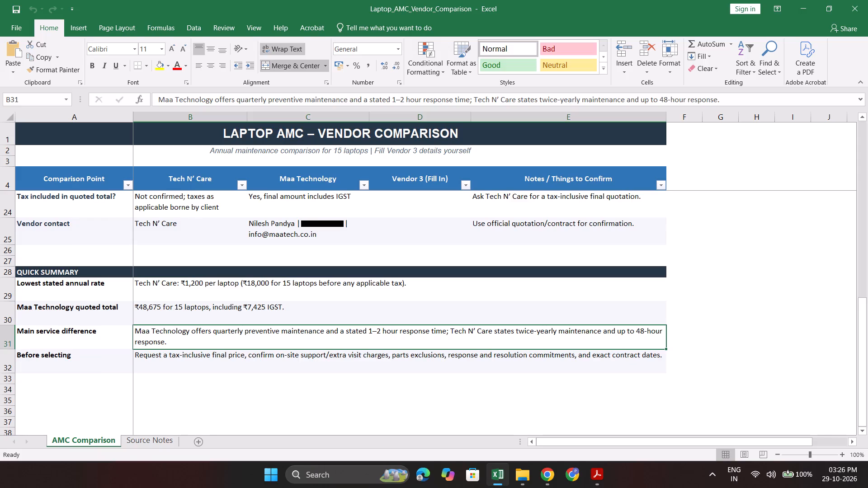
pyautogui.click(238, 374)
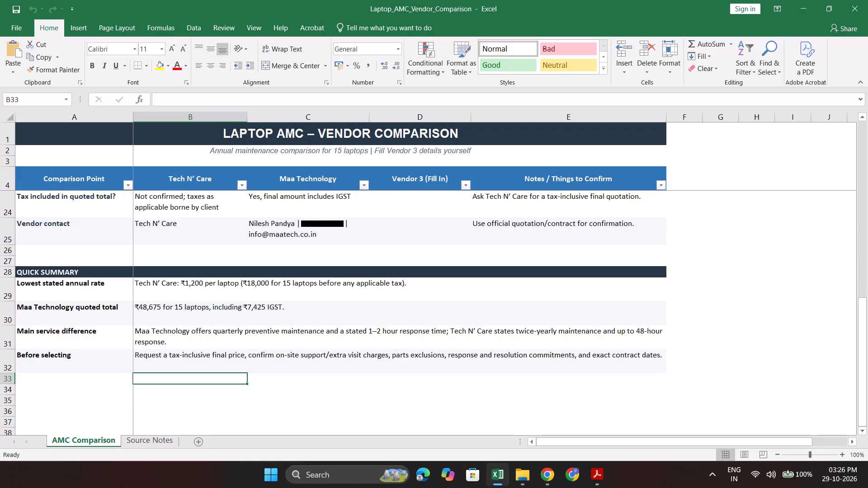
# Return to the start of the comparison table and skim its rows again down to the auto-renewal terms.
pyautogui.scroll(2, 334, 385)
pyautogui.scroll(5, 415, 290)
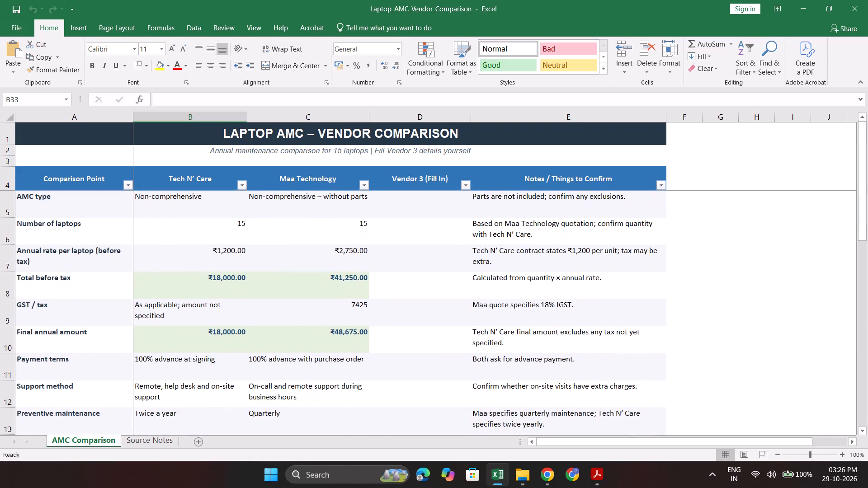
pyautogui.hscroll(-1, 459, 272)
pyautogui.scroll(-3, 459, 272)
pyautogui.scroll(-2, 359, 304)
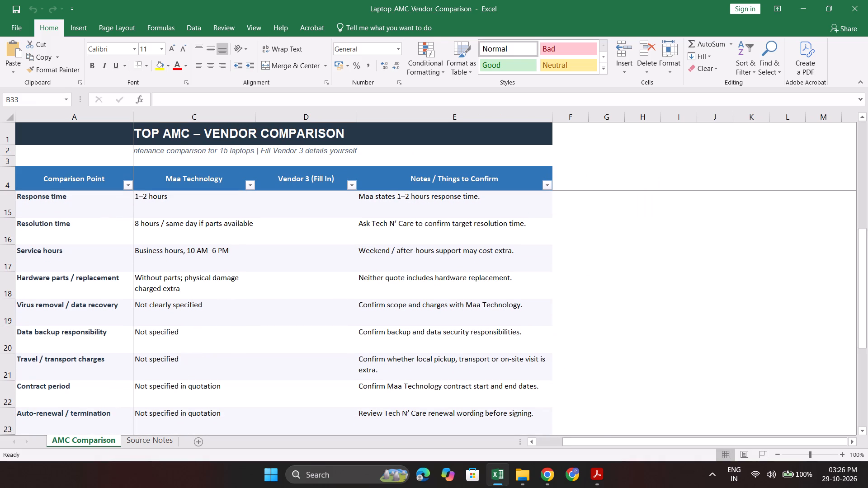
# Open the Source Notes sheet and read the notes on both vendors' documents and the Important remark.
pyautogui.click(150, 444)
pyautogui.scroll(1, 216, 328)
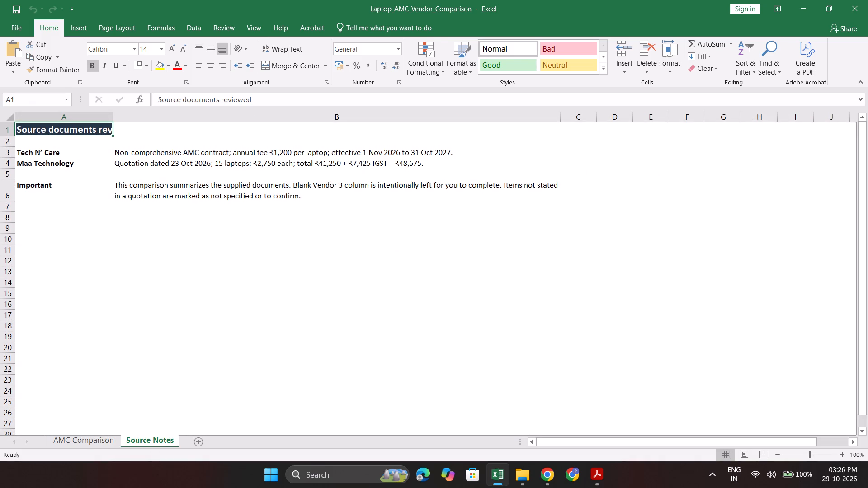
pyautogui.hscroll(1, 216, 328)
# Go back to the AMC Comparison sheet, bring the Tech N' Care column back into view and recheck the first rows.
pyautogui.click(87, 446)
pyautogui.hscroll(1, 235, 321)
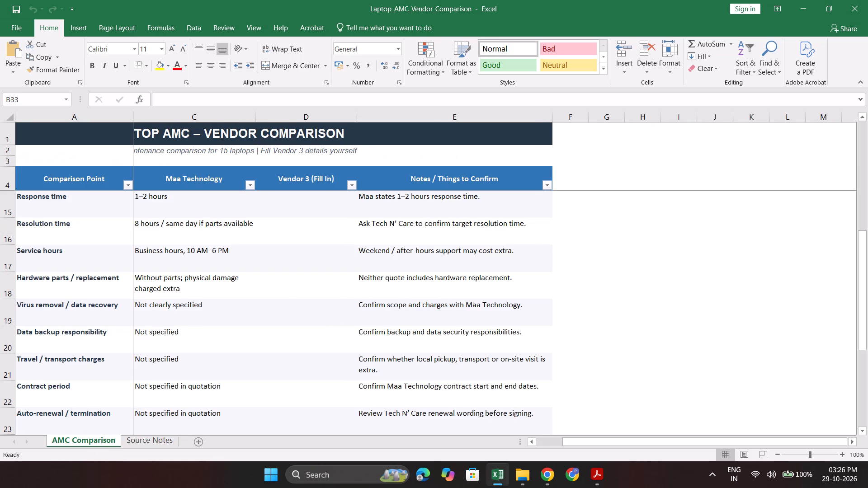
pyautogui.hscroll(1, 235, 321)
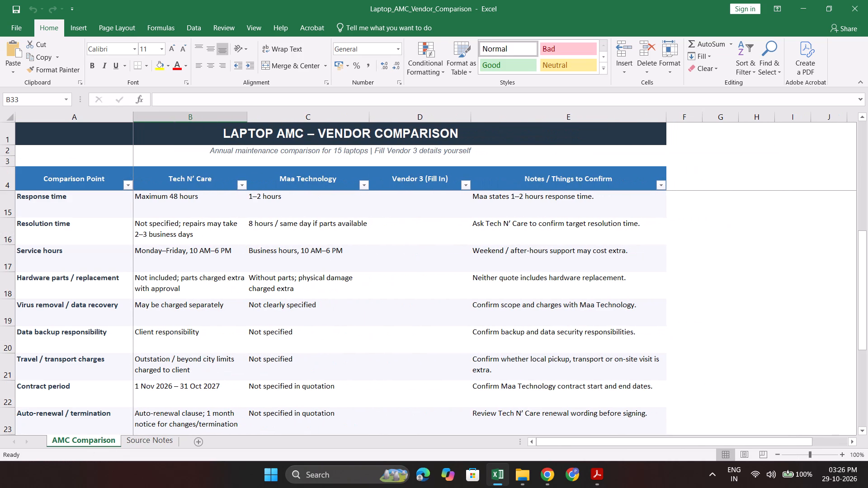
pyautogui.scroll(-2, 374, 244)
pyautogui.scroll(2, 374, 244)
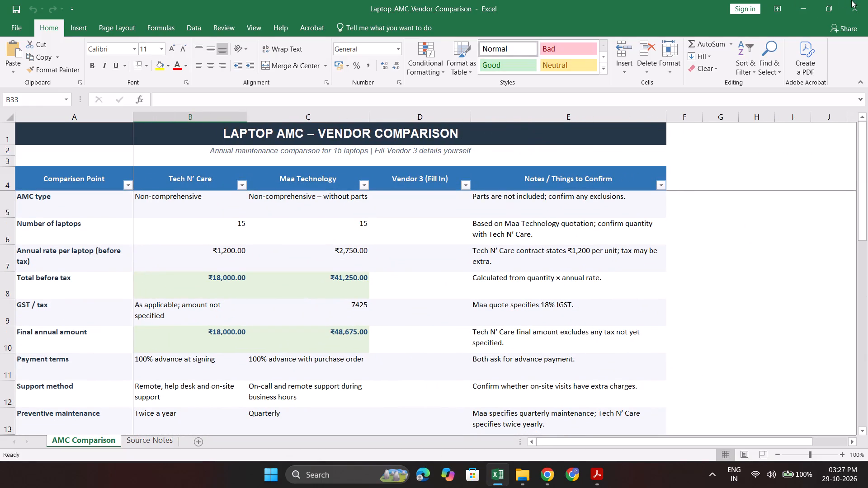
# Close the laptop AMC vendor comparison workbook.
pyautogui.click(851, 0)
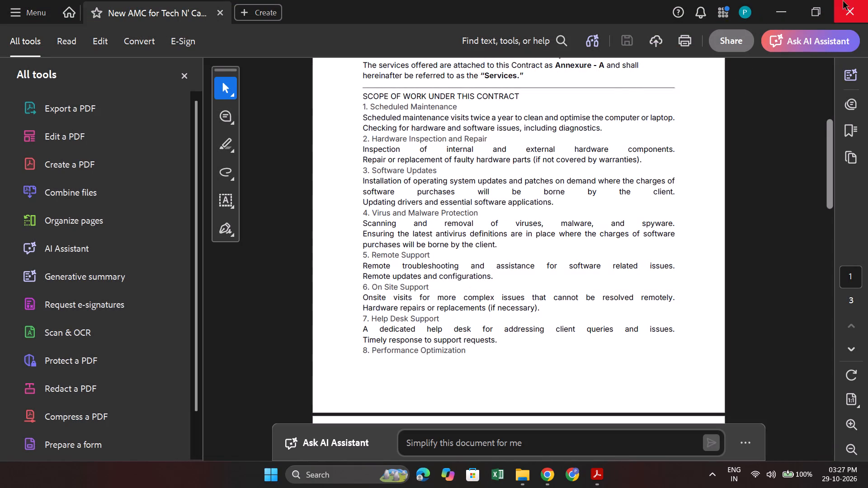
# Return to the start of the Tech N' Care contract PDF.
pyautogui.scroll(5, 589, 236)
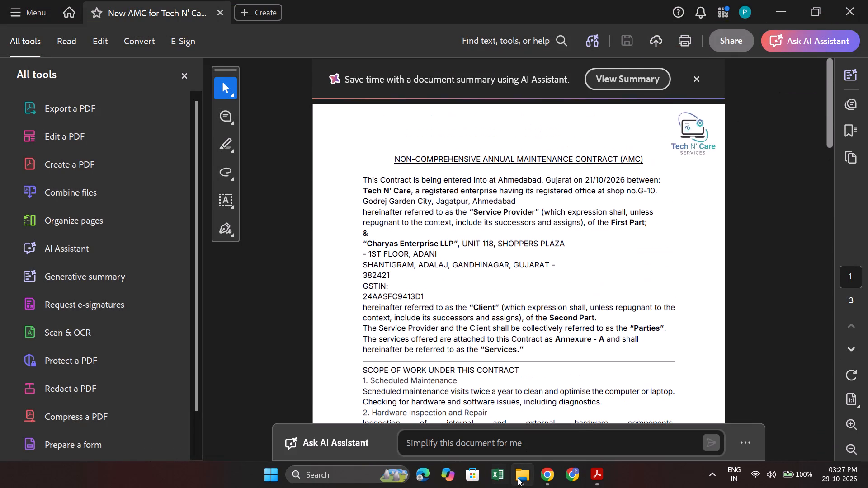
# Switch to Chrome and create a blank Google Sheets spreadsheet in a new browser tab.
pyautogui.click(555, 474)
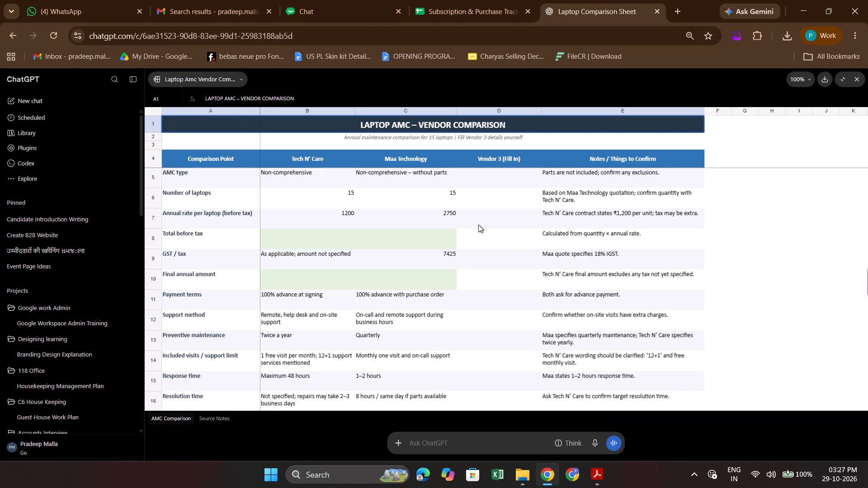
pyautogui.click(676, 4)
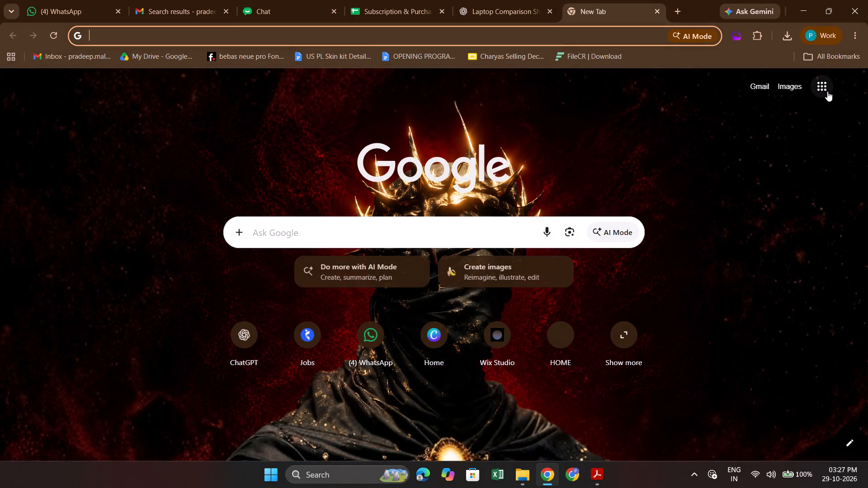
pyautogui.click(827, 91)
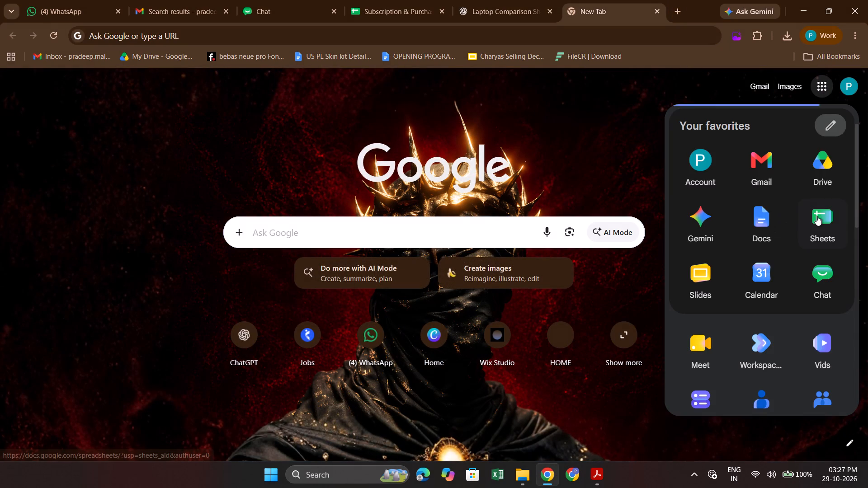
pyautogui.click(816, 216)
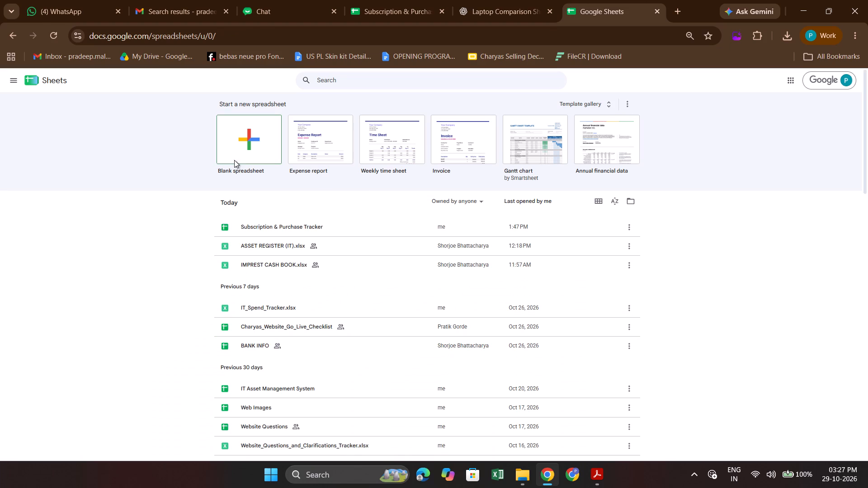
pyautogui.click(237, 143)
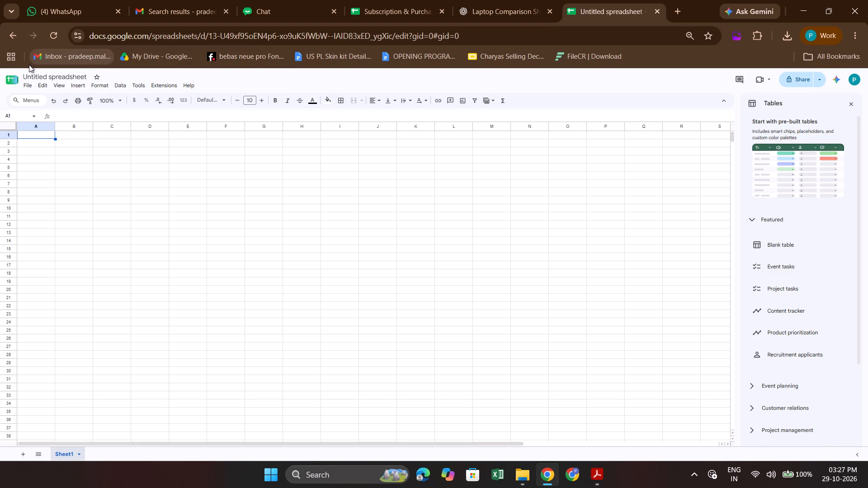
# Upload the Laptop_AMC_Vendor_Comparison Excel file from the Downloads folder and open it in Google Sheets.
pyautogui.click(30, 83)
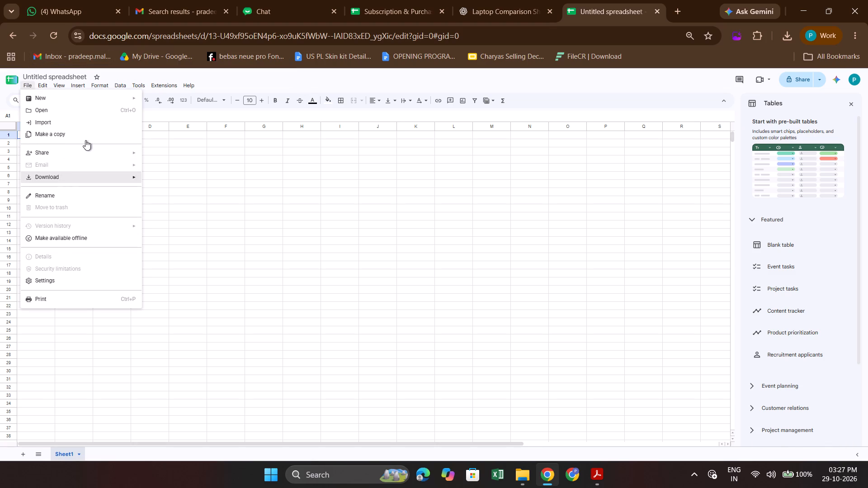
pyautogui.click(82, 110)
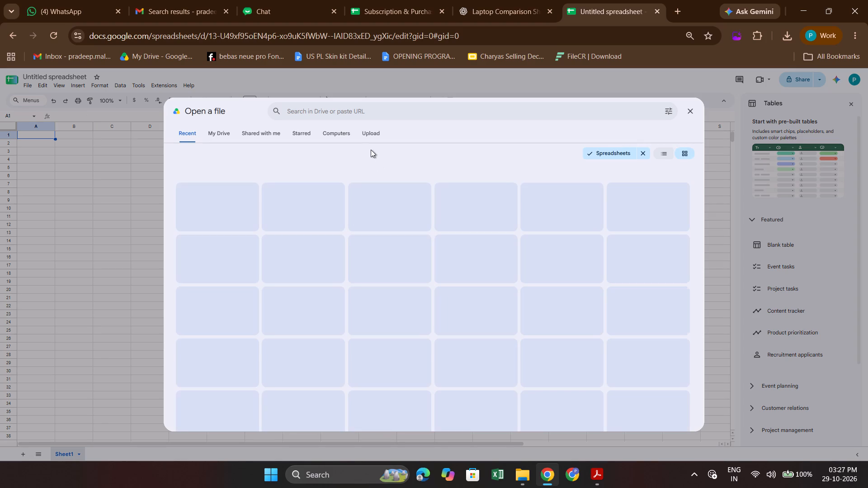
pyautogui.click(367, 136)
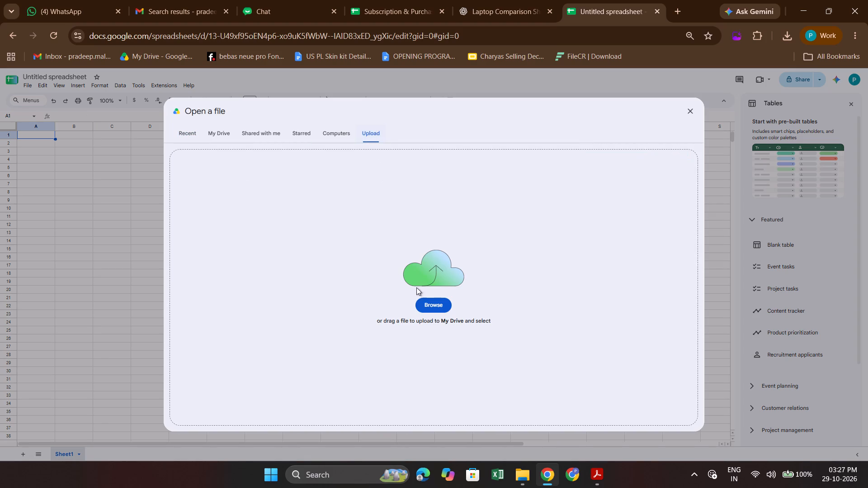
pyautogui.click(430, 303)
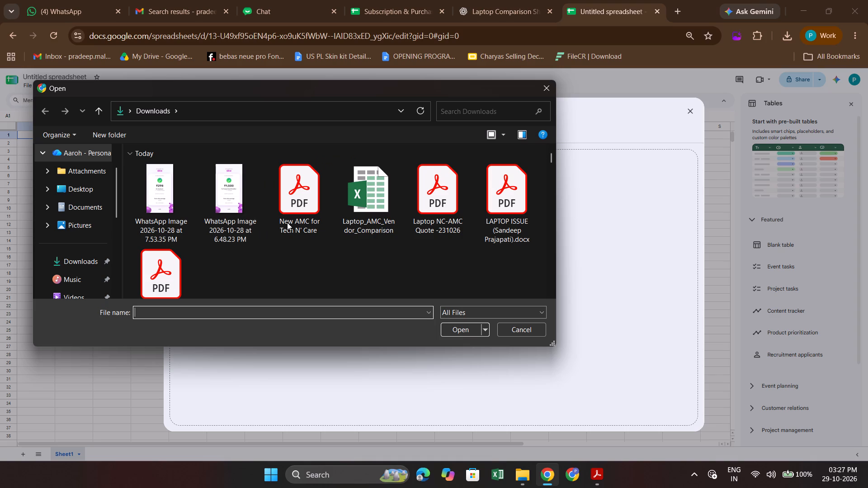
pyautogui.click(365, 189)
pyautogui.click(460, 330)
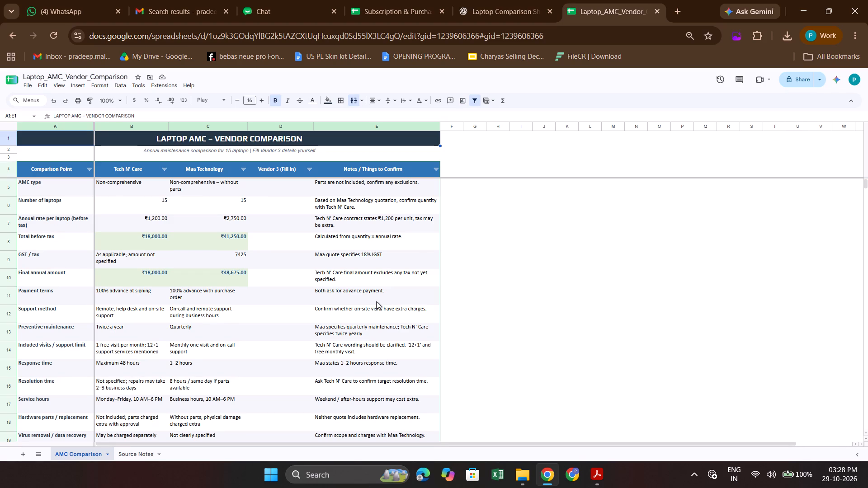
# Check the uploaded AMC Comparison sheet down to the Quick Summary, and return to its first rows.
pyautogui.scroll(-2, 376, 301)
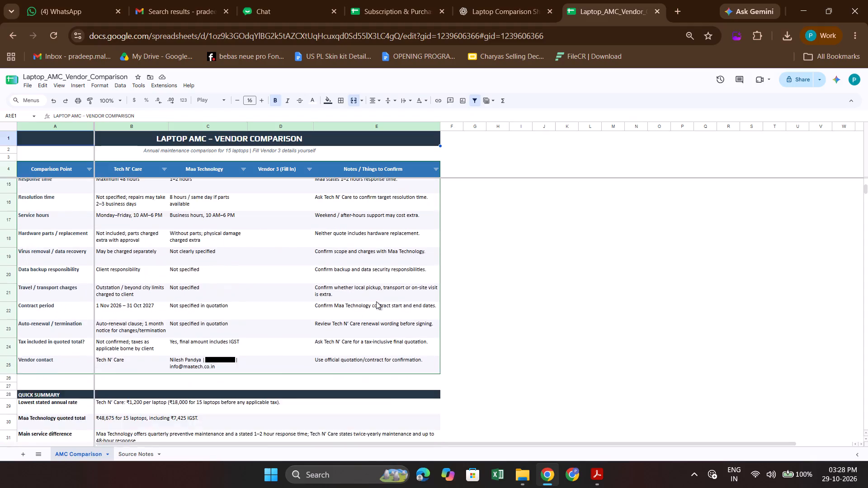
pyautogui.click(129, 460)
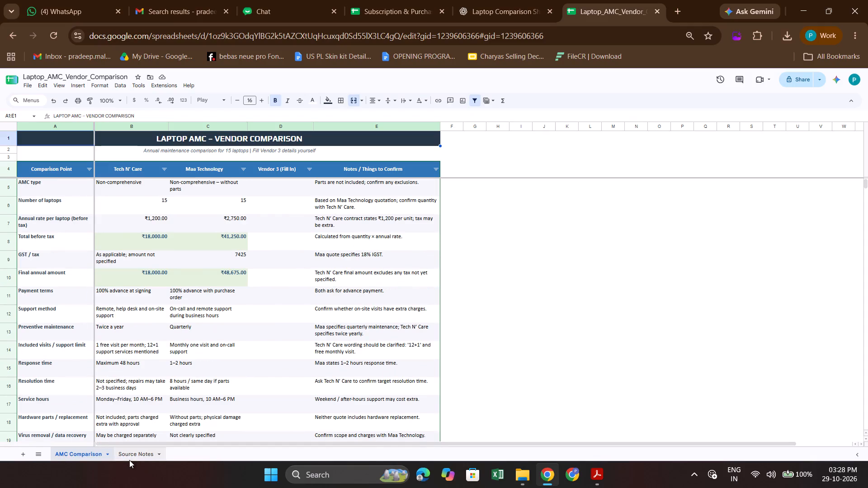
pyautogui.click(95, 455)
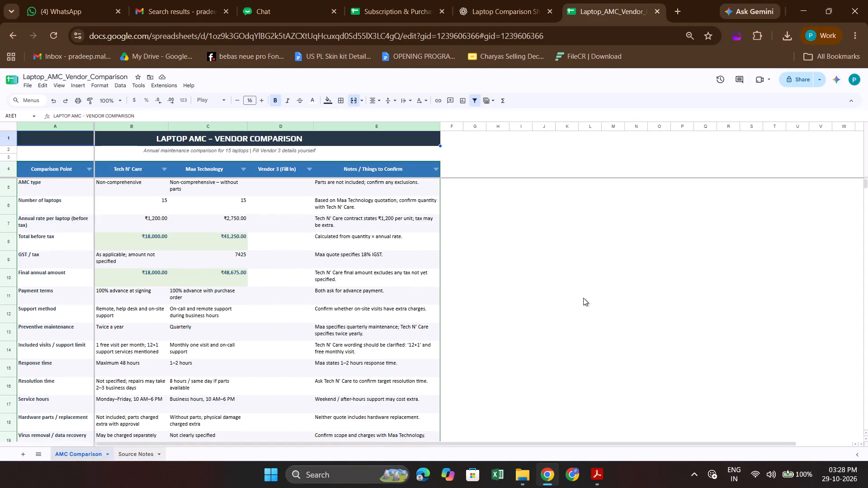
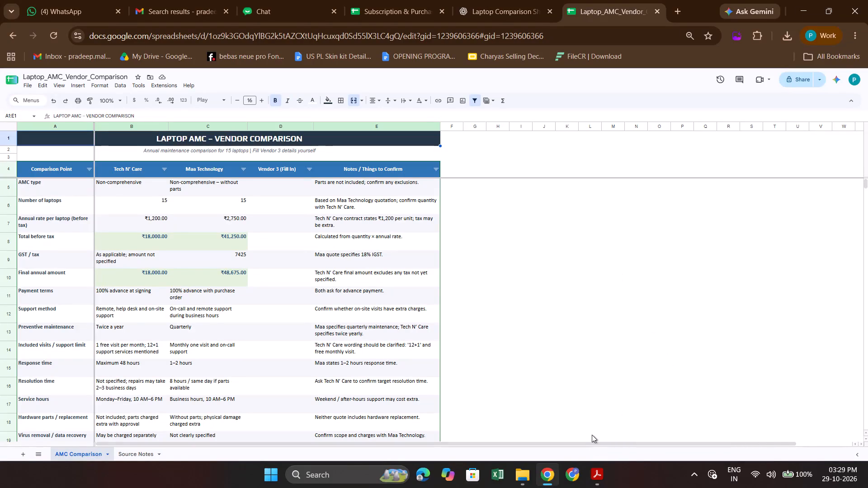
pyautogui.scroll(1, 398, 367)
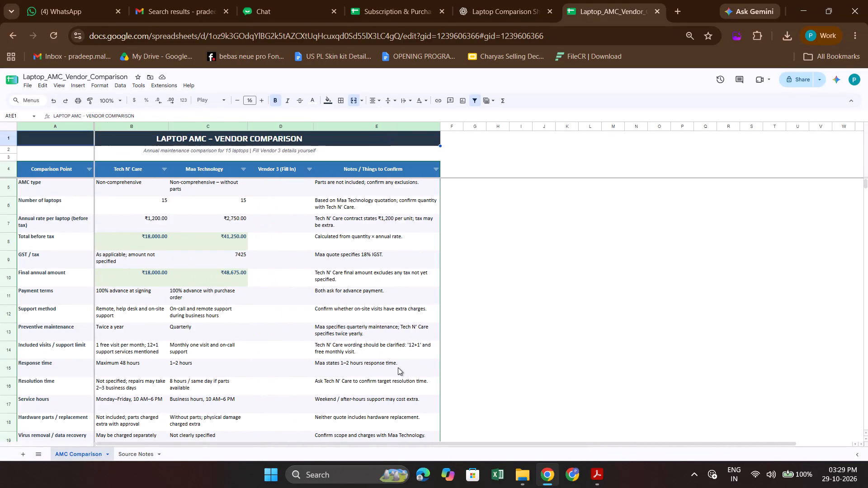
pyautogui.click(524, 314)
pyautogui.scroll(-3, 365, 352)
pyautogui.scroll(1, 365, 352)
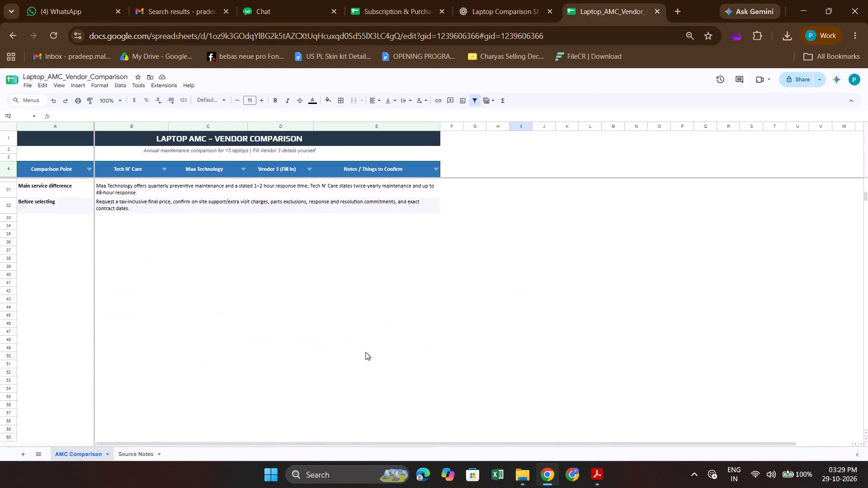
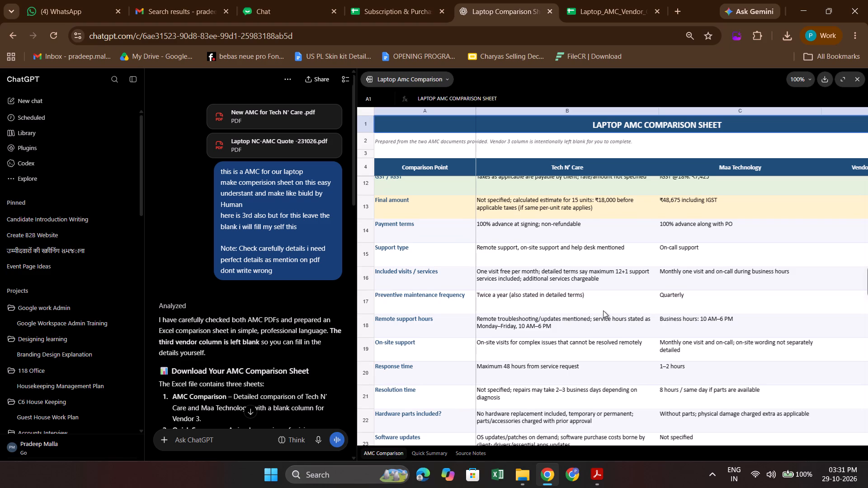
pyautogui.scroll(1, 603, 310)
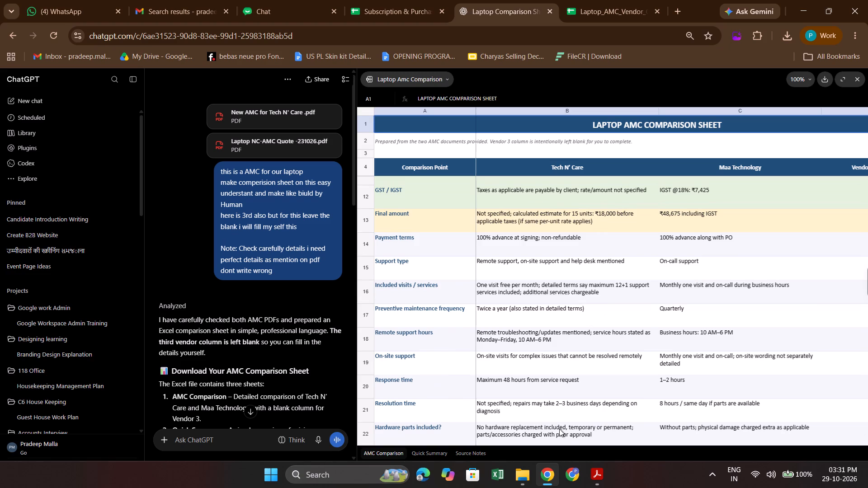
# Switch to the Tech N' Care contract PDF in Acrobat and read its scope of work and terms through the Force Majeure clause.
pyautogui.click(595, 485)
pyautogui.scroll(-1, 550, 288)
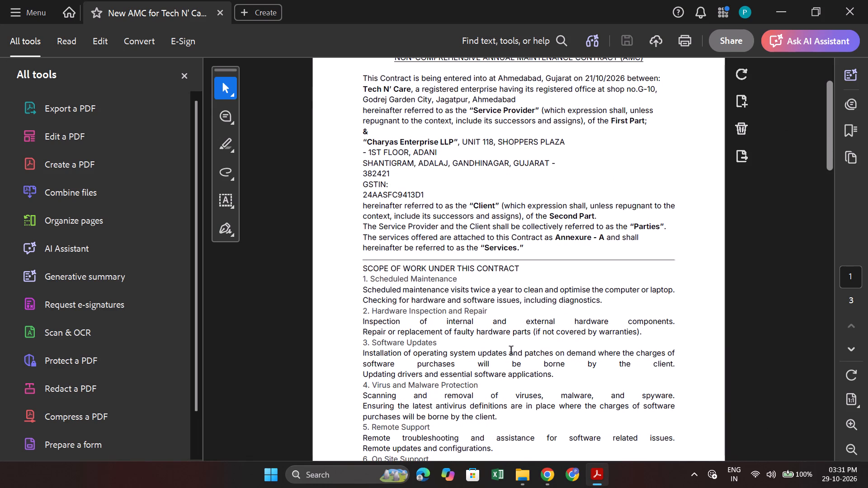
pyautogui.scroll(-1, 511, 351)
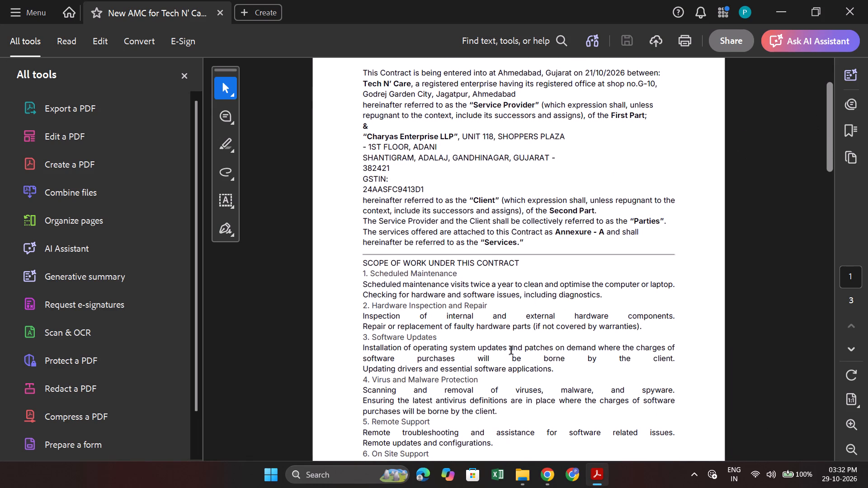
pyautogui.scroll(-5, 511, 351)
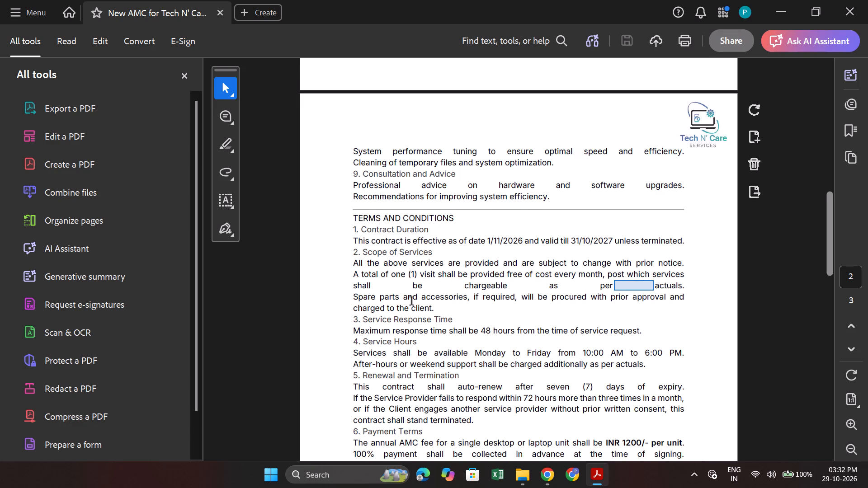
pyautogui.scroll(-2, 412, 302)
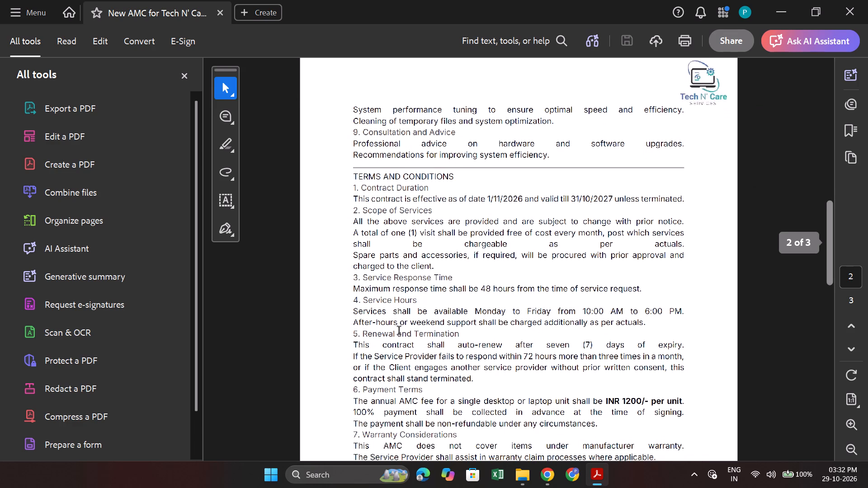
pyautogui.scroll(-3, 399, 331)
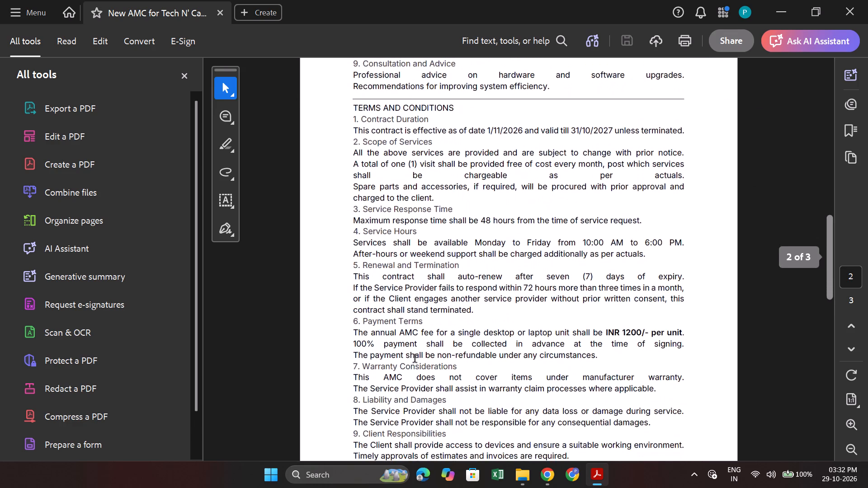
pyautogui.scroll(-1, 415, 359)
pyautogui.scroll(1, 434, 326)
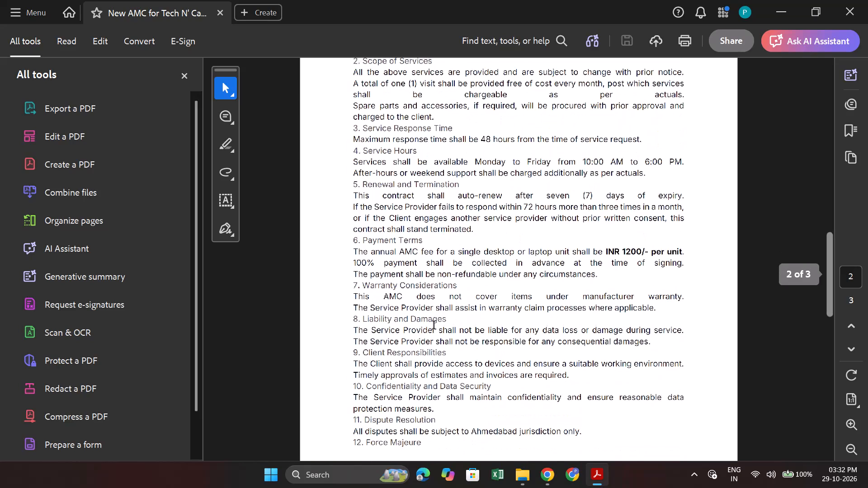
pyautogui.scroll(1, 434, 326)
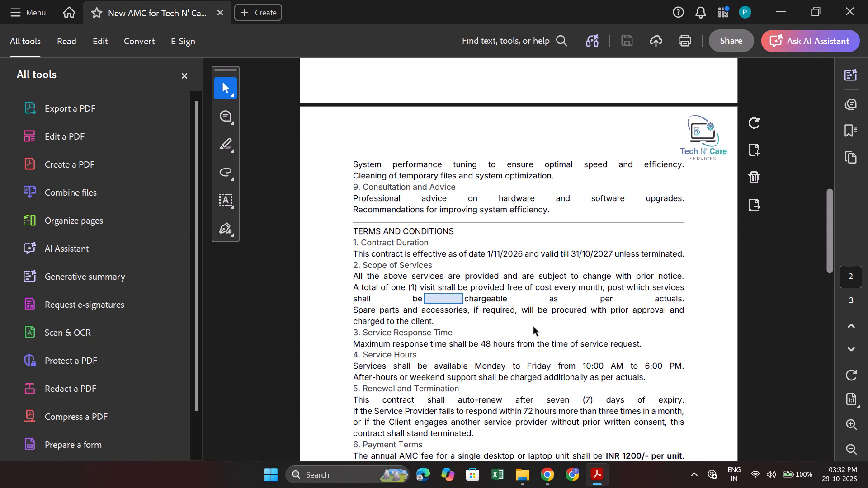
pyautogui.scroll(-2, 533, 327)
pyautogui.scroll(-1, 486, 393)
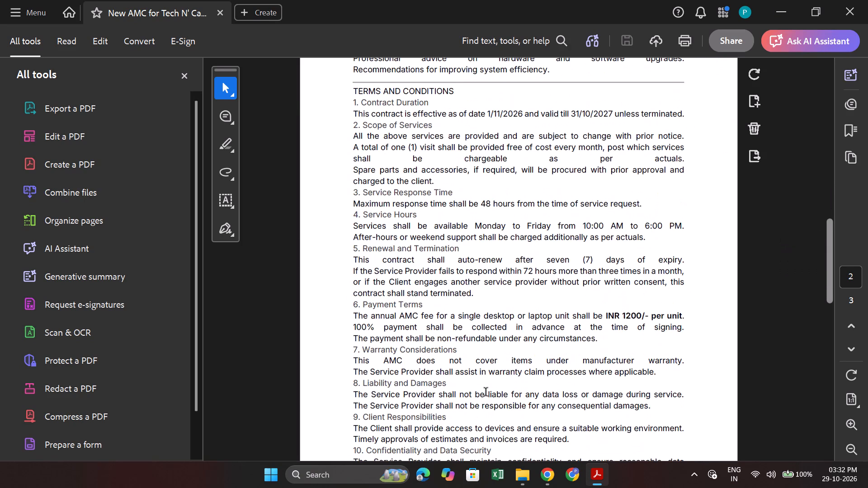
pyautogui.scroll(-1, 486, 393)
pyautogui.scroll(-1, 492, 349)
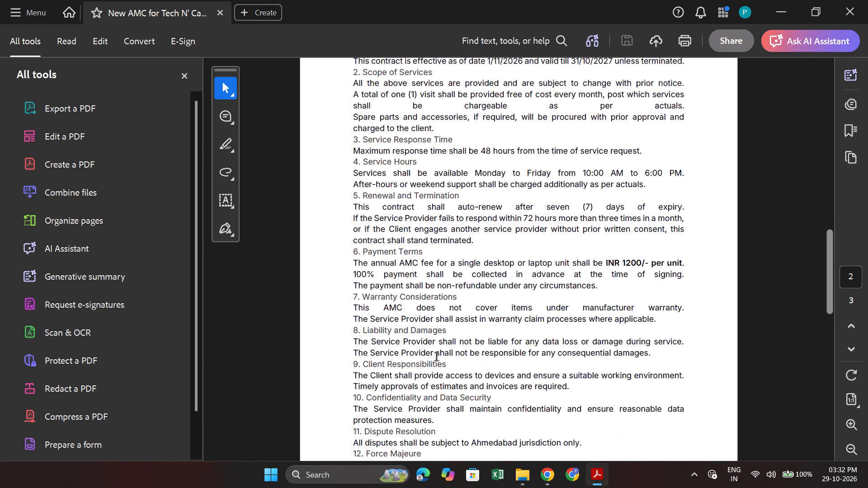
pyautogui.scroll(-1, 437, 357)
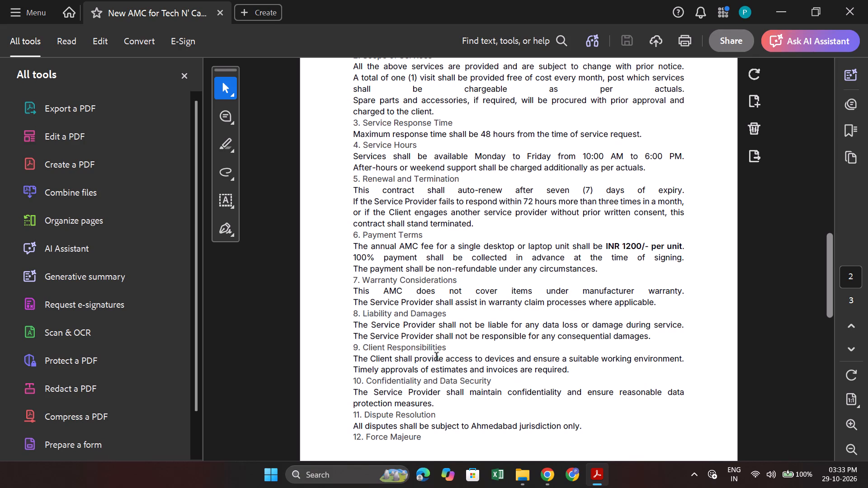
pyautogui.scroll(-2, 437, 357)
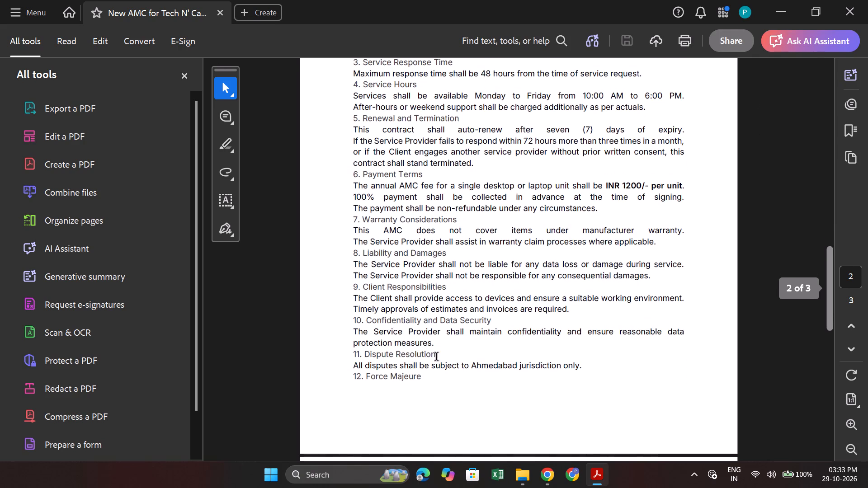
pyautogui.scroll(-1, 488, 336)
pyautogui.scroll(1, 488, 336)
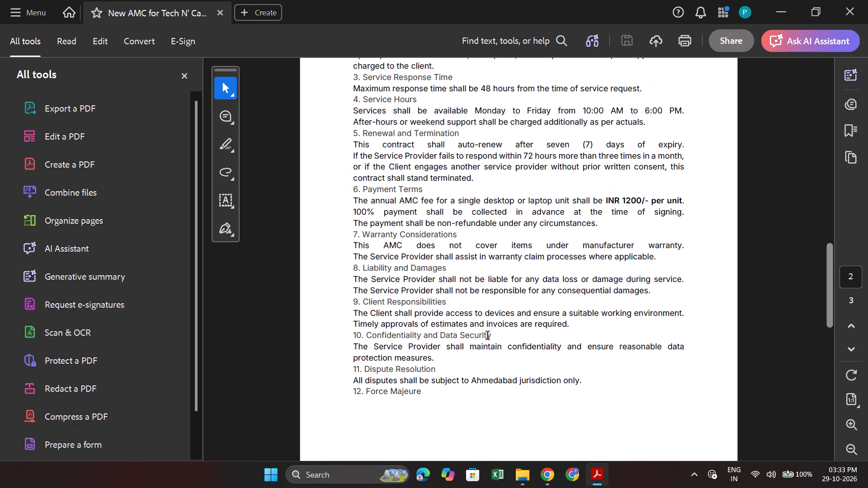
pyautogui.scroll(1, 488, 336)
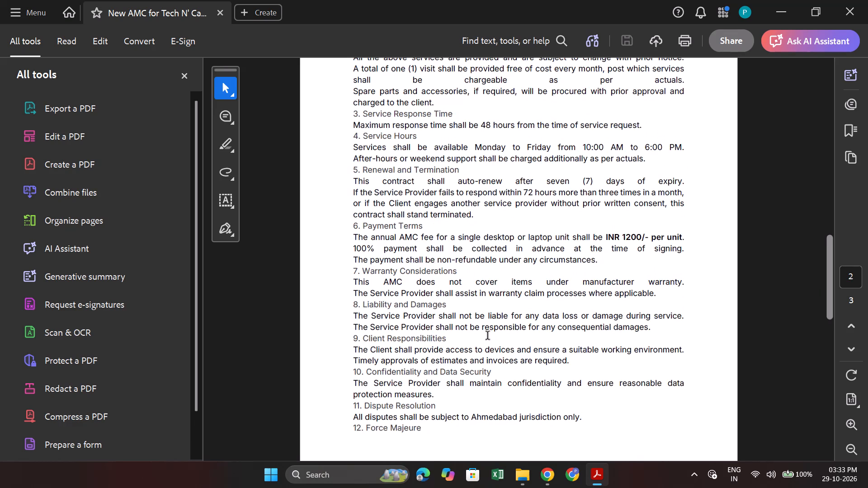
pyautogui.scroll(-1, 488, 336)
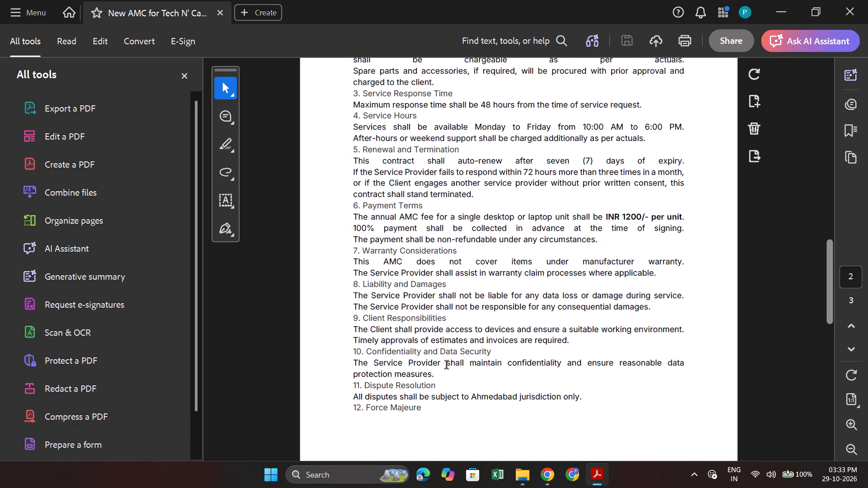
pyautogui.scroll(1, 447, 366)
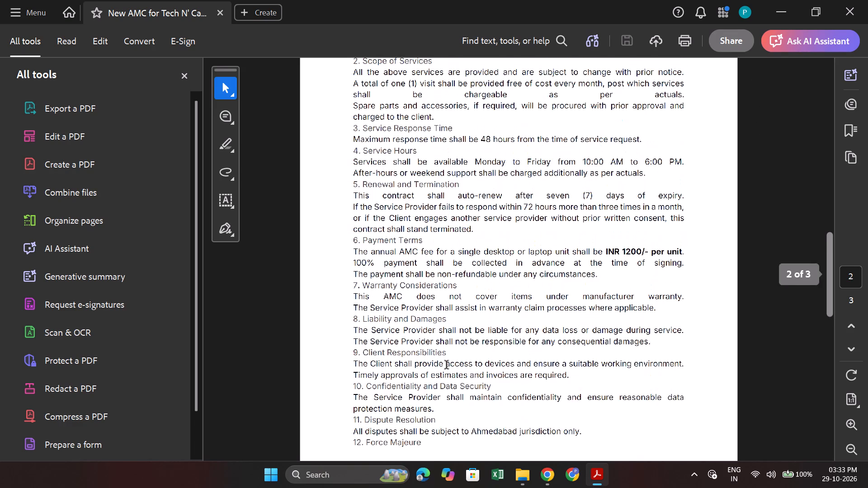
pyautogui.scroll(2, 508, 342)
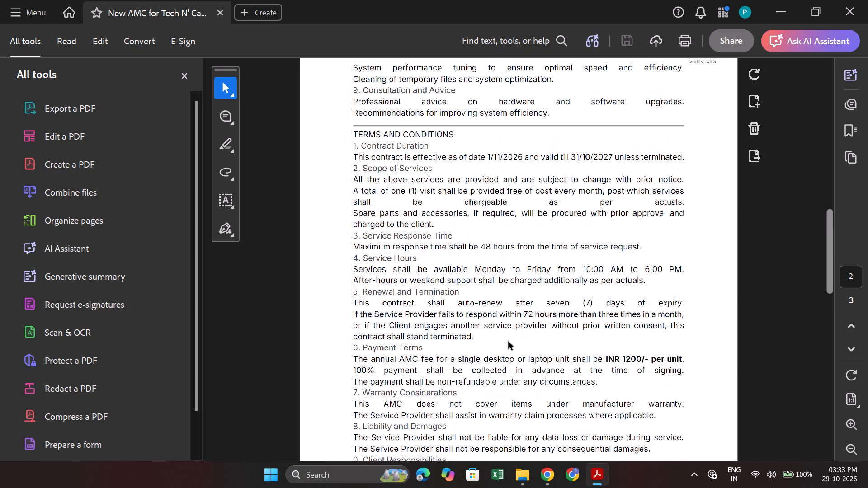
pyautogui.scroll(2, 508, 342)
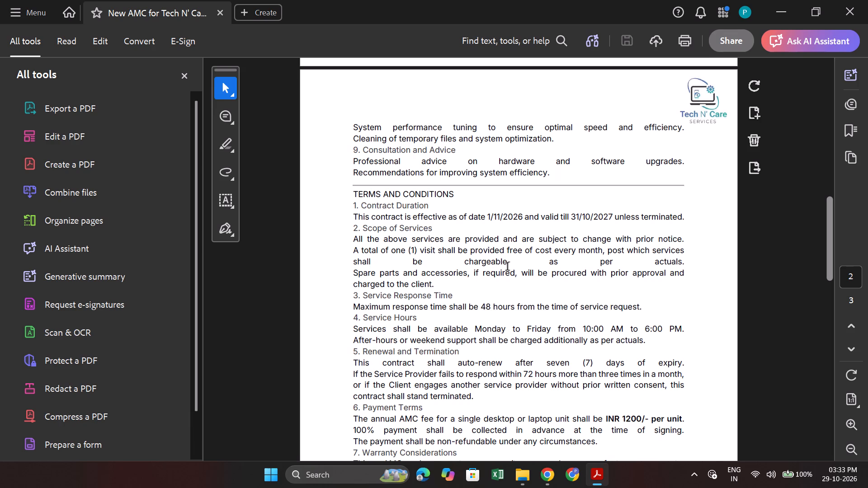
pyautogui.scroll(-1, 424, 320)
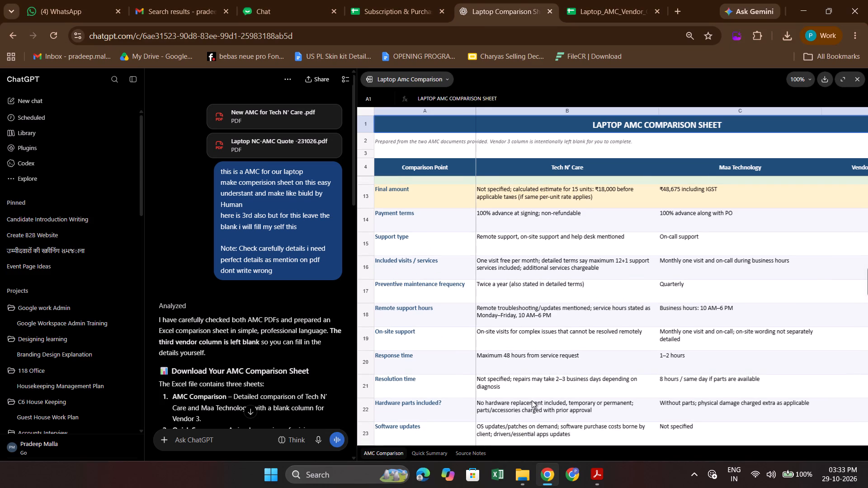
pyautogui.click(513, 394)
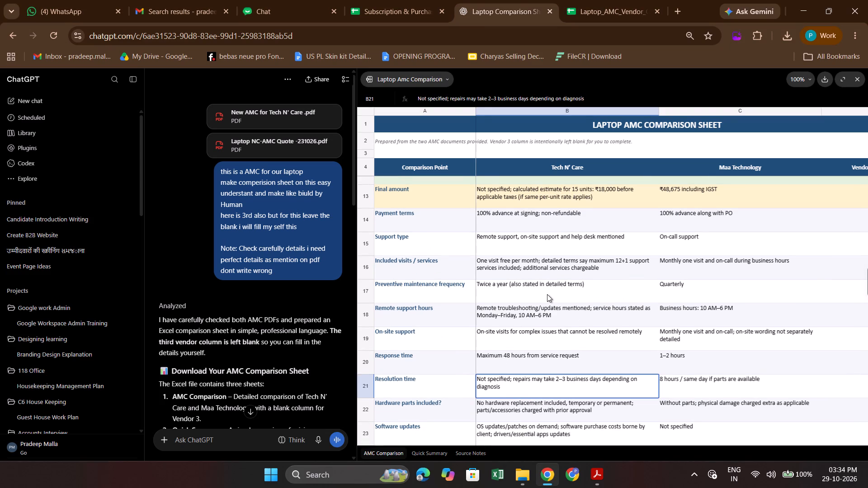
pyautogui.scroll(1, 547, 294)
pyautogui.click(503, 310)
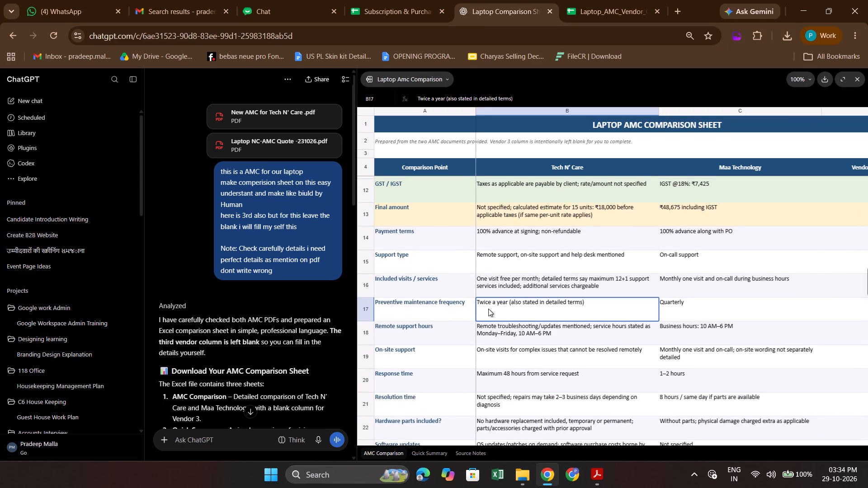
pyautogui.scroll(1, 545, 310)
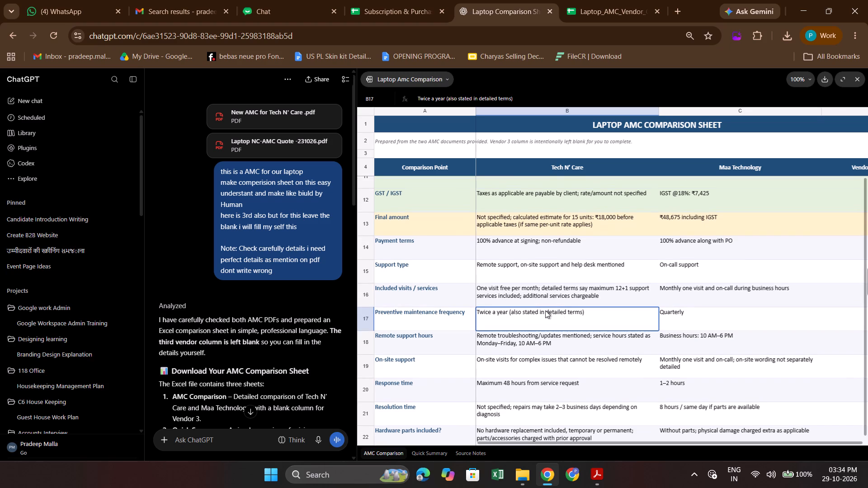
pyautogui.scroll(1, 574, 312)
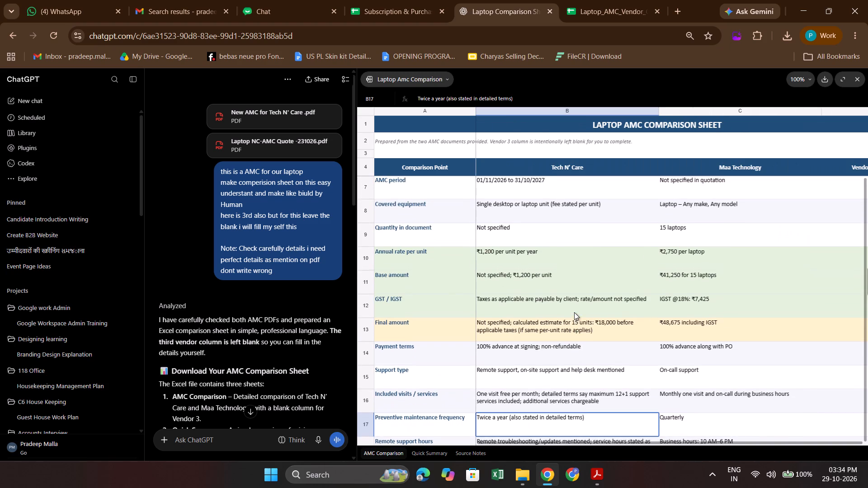
pyautogui.scroll(5, 574, 312)
pyautogui.scroll(-2, 574, 312)
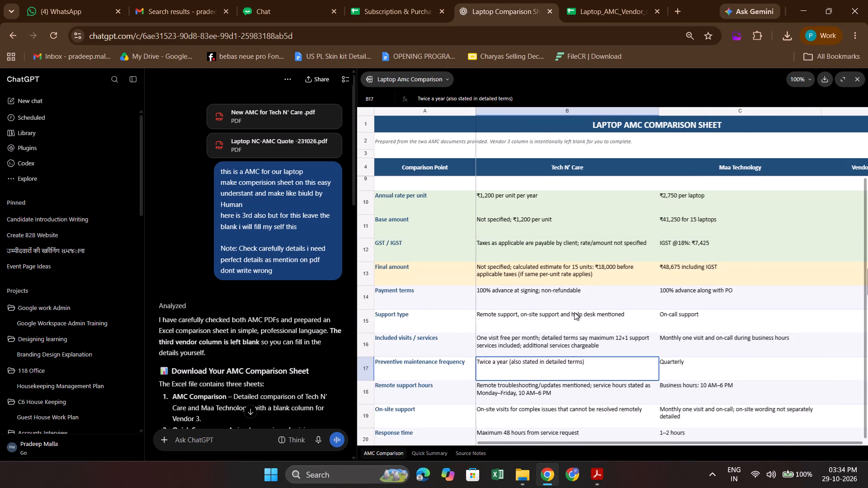
pyautogui.scroll(5, 574, 312)
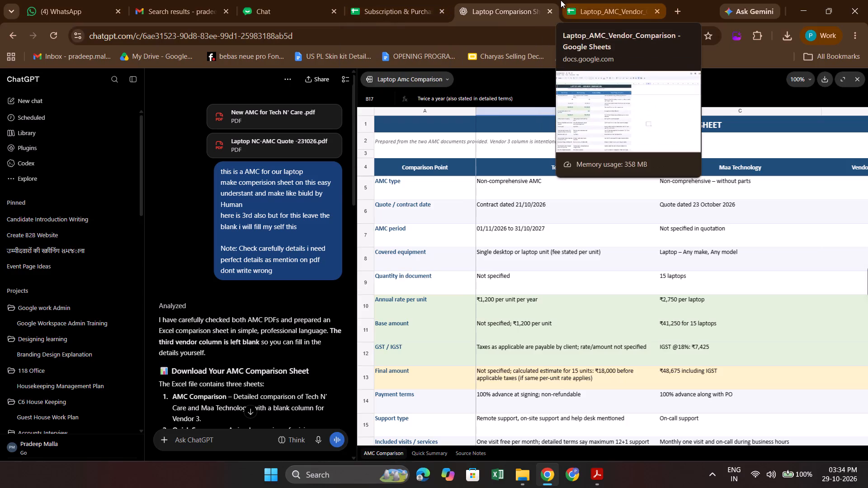
# Switch to the Laptop_AMC_Vendor_Comparison Google Sheet and look through its AMC Comparison rows down to the quick summary.
pyautogui.click(613, 0)
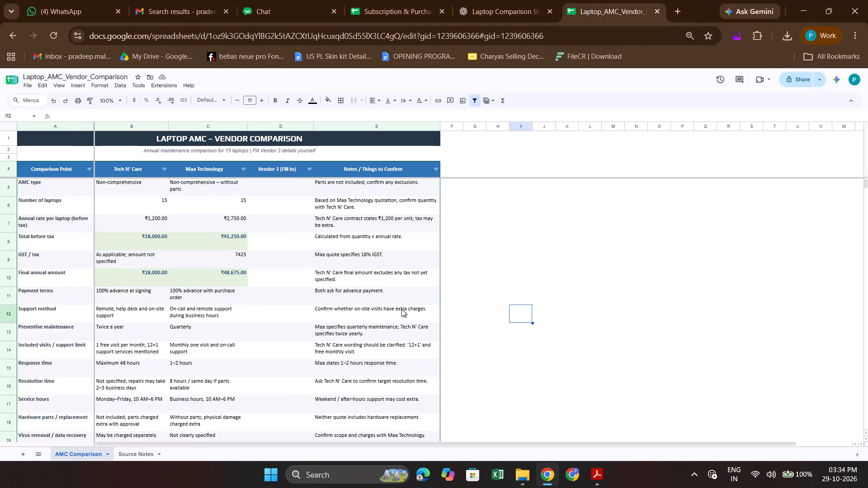
pyautogui.hscroll(1, 401, 309)
pyautogui.scroll(-3, 290, 312)
pyautogui.scroll(2, 290, 312)
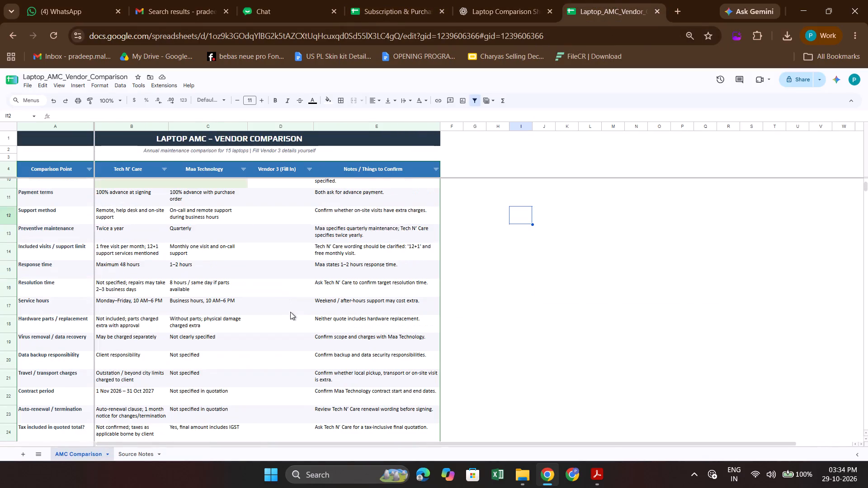
pyautogui.click(285, 300)
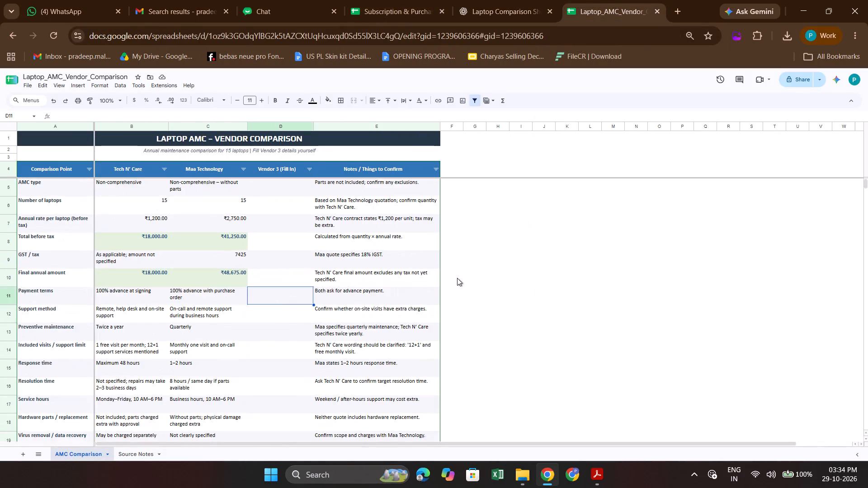
pyautogui.click(457, 278)
pyautogui.click(250, 300)
pyautogui.hscroll(1, 250, 300)
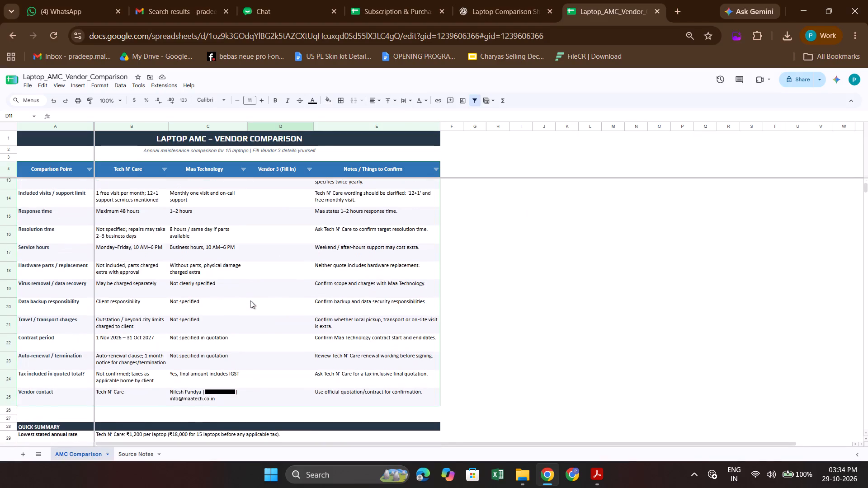
pyautogui.hscroll(1, 250, 300)
# Fill the range A5:E33, from the AMC type row to below the quick summary, with white.
pyautogui.click(27, 184)
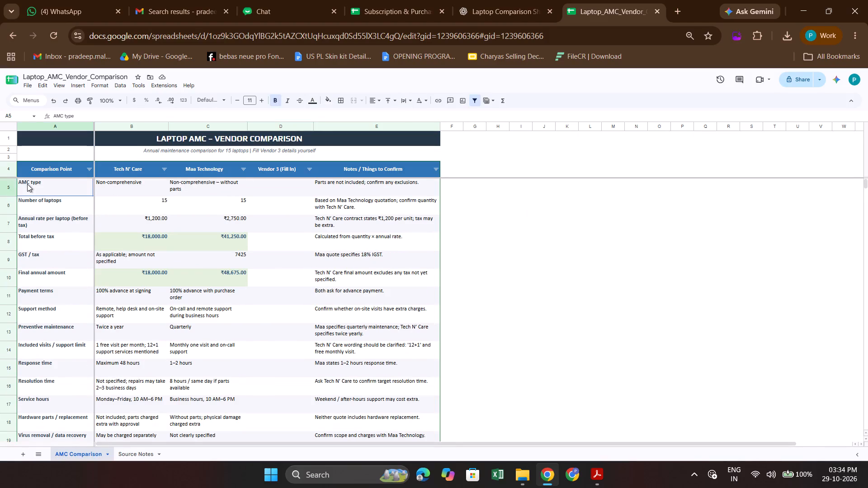
pyautogui.hotkey('shift', 'Right')
pyautogui.hotkey('shift', 'Right')
pyautogui.hotkey('shift', 'Right')
pyautogui.hotkey('shift', 'Right')
pyautogui.hotkey('shift', 'Right')
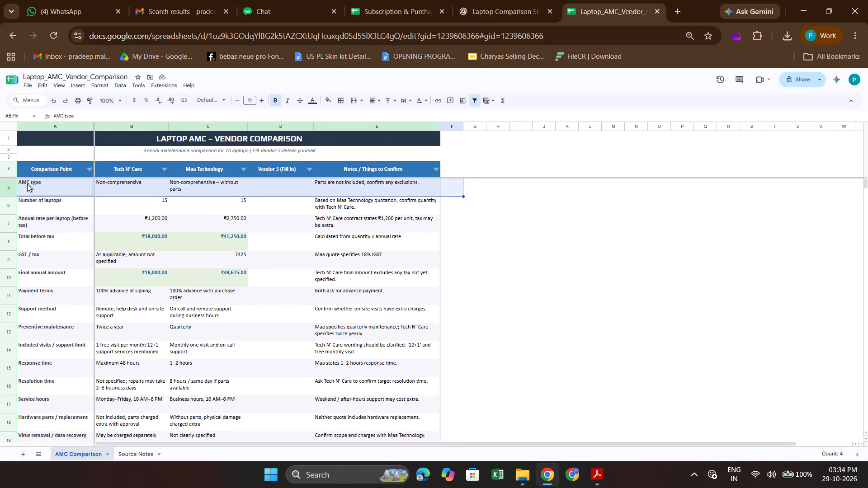
pyautogui.hotkey('shift', 'Left')
pyautogui.hotkey('shift', 'Down')
pyautogui.hotkey('shift', 'Down')
pyautogui.hotkey('shift', 'Down')
pyautogui.hotkey('shift', 'Down')
pyautogui.hotkey('shift', 'Down')
pyautogui.hotkey('shift', 'Down')
pyautogui.hotkey('shift', 'Down')
pyautogui.hotkey('shift', 'Down')
pyautogui.hotkey('shift', 'Down')
pyautogui.hotkey('shift', 'Down')
pyautogui.hotkey('shift', 'Down')
pyautogui.hotkey('shift', 'Down')
pyautogui.hotkey('shift', 'Down')
pyautogui.hotkey('shift', 'Down')
pyautogui.hotkey('shift', 'Down')
pyautogui.hotkey('shift', 'Down')
pyautogui.hotkey('shift', 'Down')
pyautogui.hotkey('shift', 'Down')
pyautogui.hotkey('shift', 'Down')
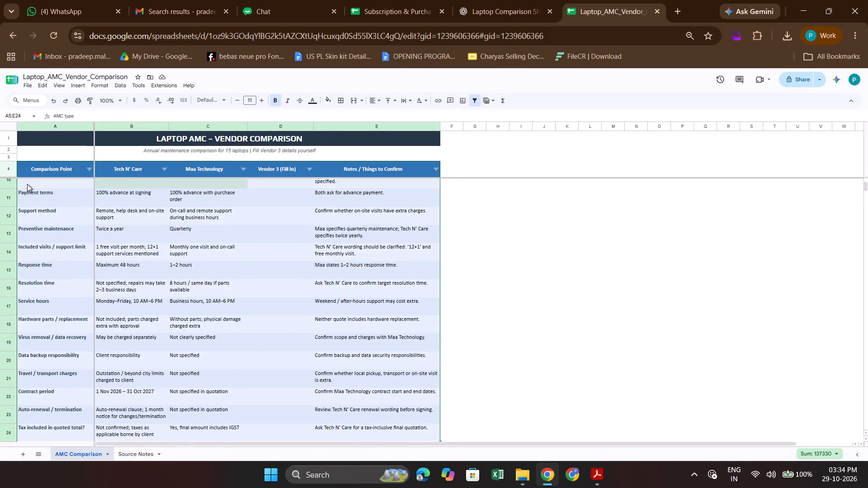
pyautogui.scroll(-1, 125, 188)
pyautogui.scroll(-3, 149, 289)
pyautogui.hotkey('shift', 'Down')
pyautogui.hotkey('shift', 'Down')
pyautogui.hotkey('shift', 'Down')
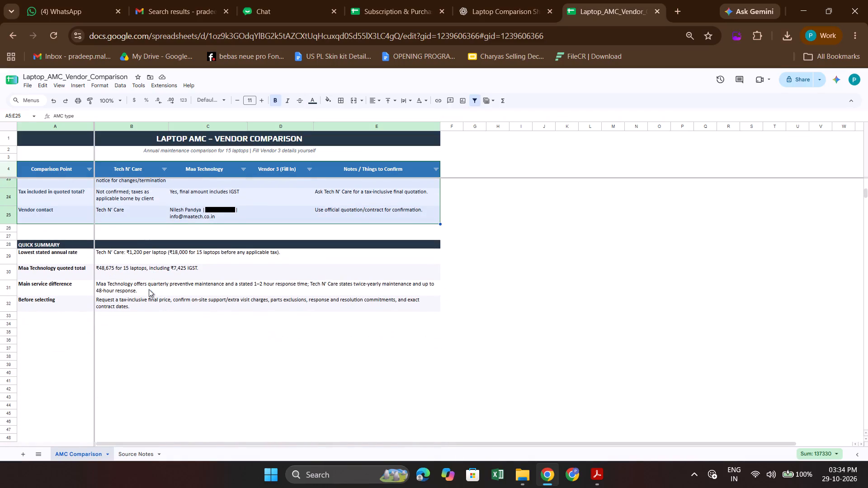
pyautogui.hotkey('shift', 'Down')
pyautogui.hotkey('shift', 'Down')
pyautogui.hotkey('shift', 'Down')
pyautogui.hotkey('shift', 'Down')
pyautogui.hotkey('shift', 'Down')
pyautogui.hotkey('shift', 'Down')
pyautogui.scroll(6, 199, 355)
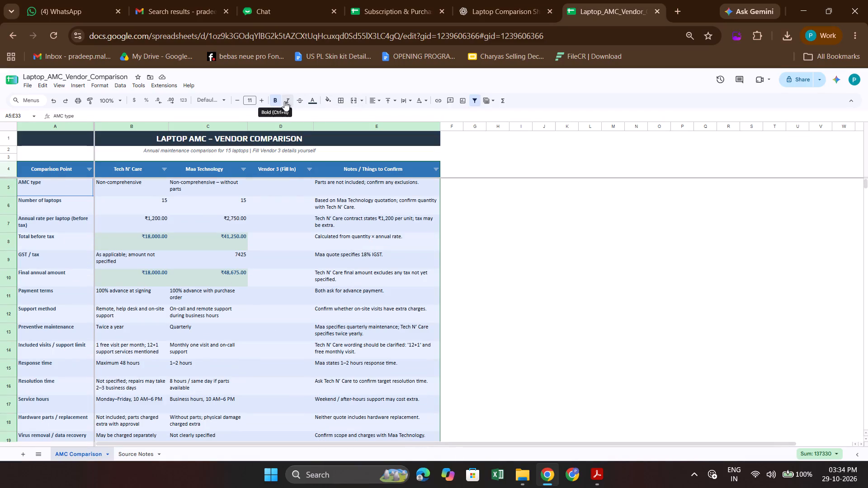
pyautogui.click(326, 104)
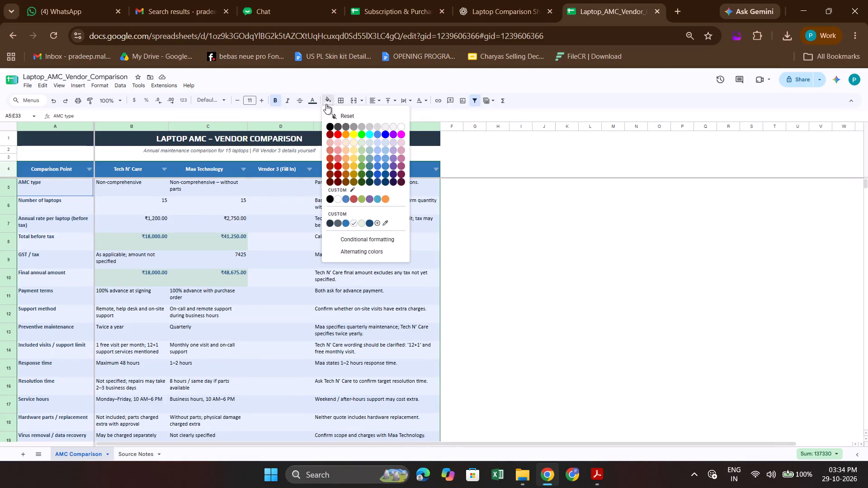
pyautogui.click(401, 126)
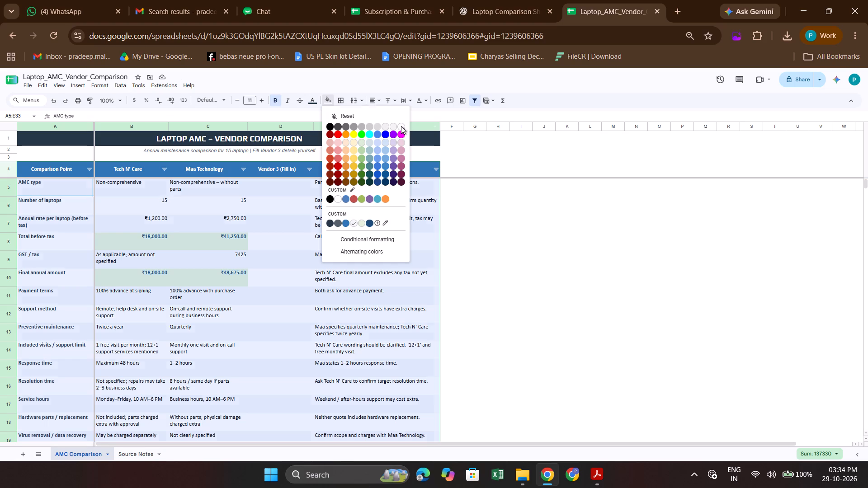
pyautogui.click(515, 261)
pyautogui.scroll(4, 515, 261)
# Fill the Tech N' Care and Maa Technology final annual amount cells, B10:C10, with light green 2.
pyautogui.click(134, 269)
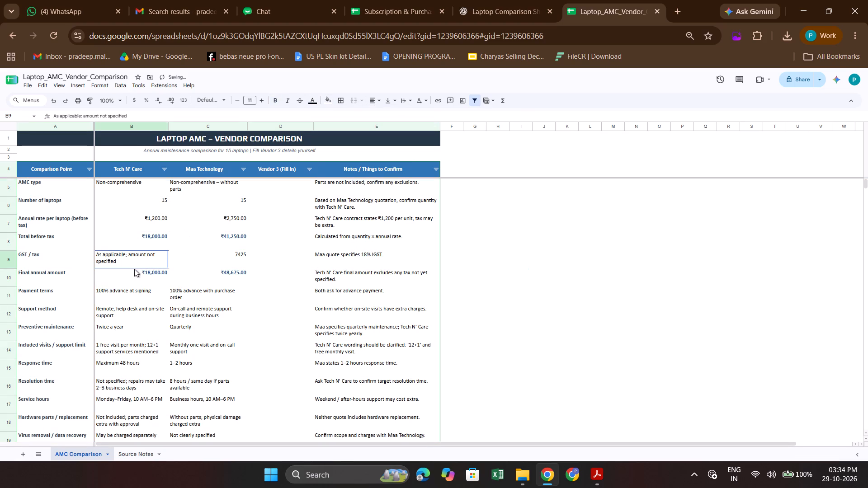
pyautogui.hotkey('shift', 'Right')
pyautogui.press('Down')
pyautogui.hotkey('shift', 'Right')
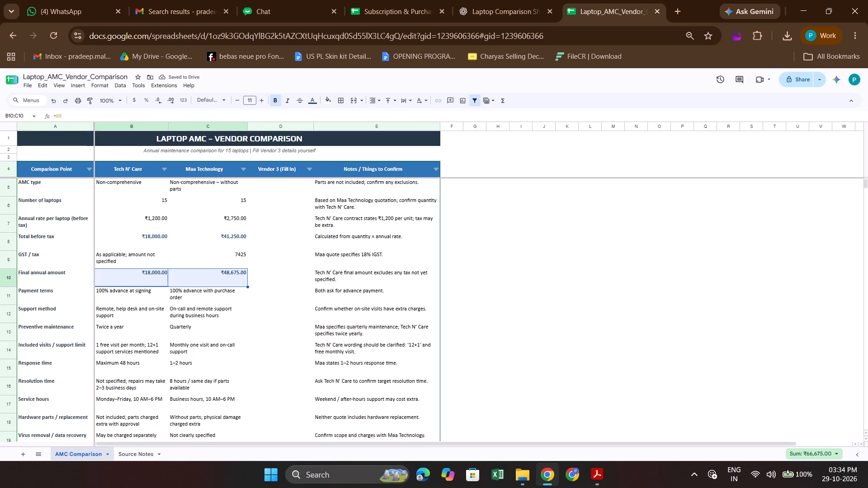
pyautogui.click(331, 100)
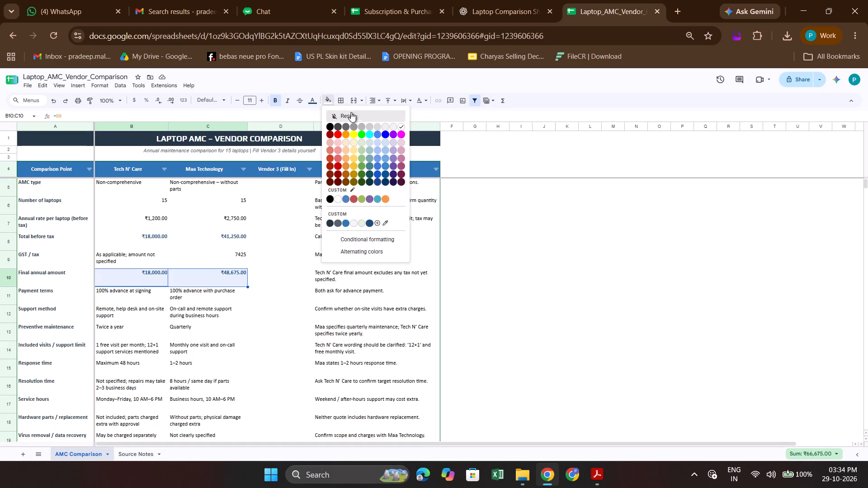
pyautogui.click(362, 150)
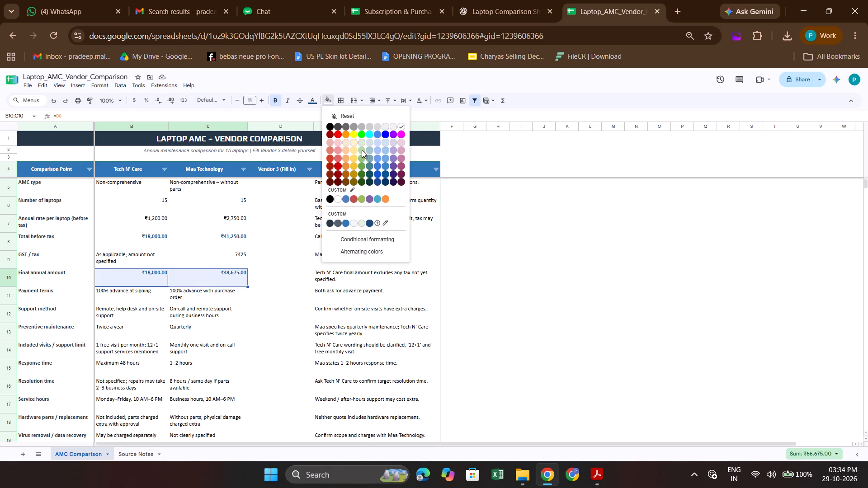
pyautogui.click(286, 297)
pyautogui.scroll(2, 286, 297)
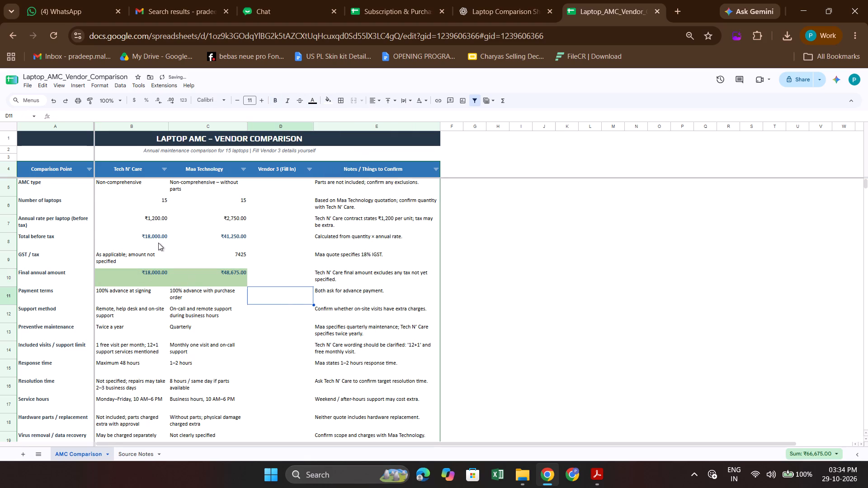
# Center the comparison table A4:E25 horizontally and align its contents to the vertical middle.
pyautogui.scroll(3, 158, 243)
pyautogui.hotkey('ctrl', 'a')
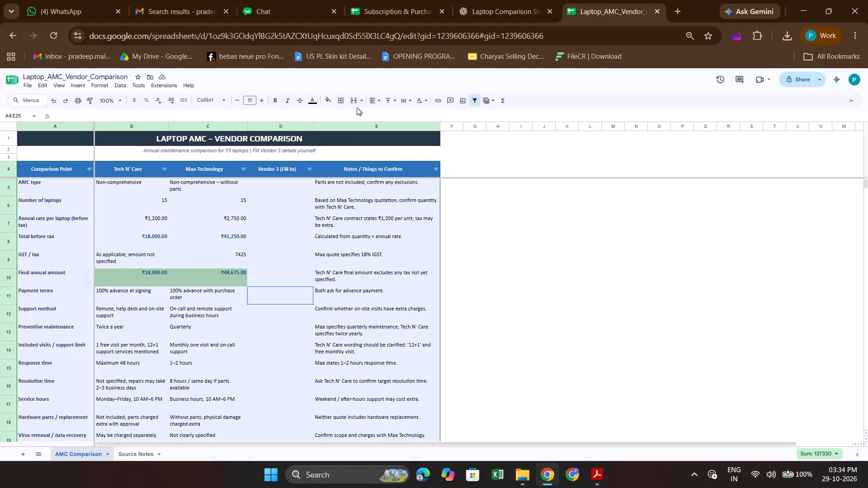
pyautogui.click(370, 101)
pyautogui.click(387, 117)
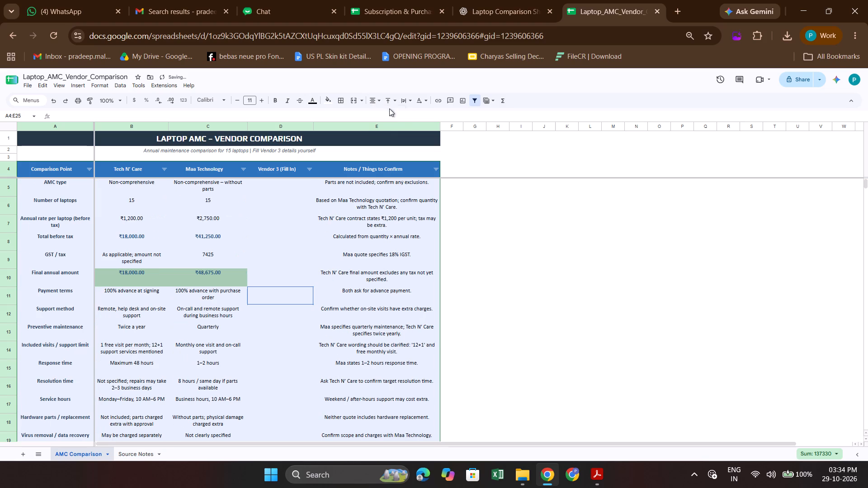
pyautogui.click(388, 101)
pyautogui.click(400, 113)
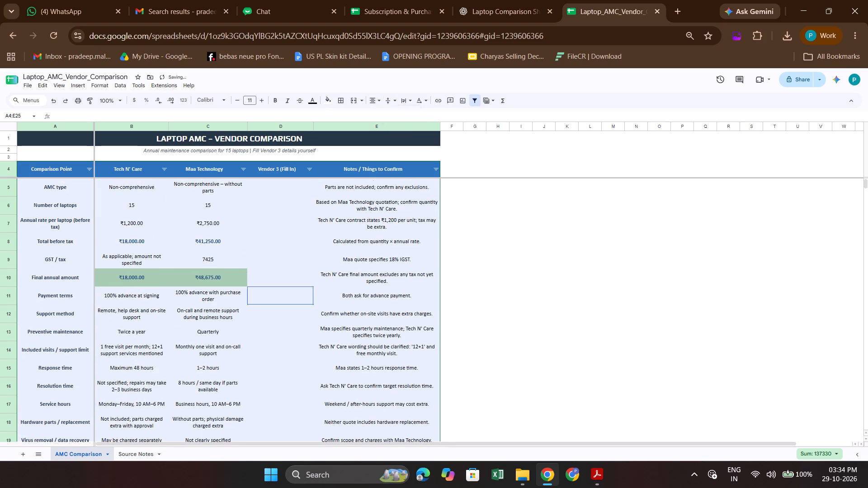
pyautogui.click(460, 235)
# Left-align the text of the whole comparison table, A4:F25, including its header row.
pyautogui.scroll(3, 460, 235)
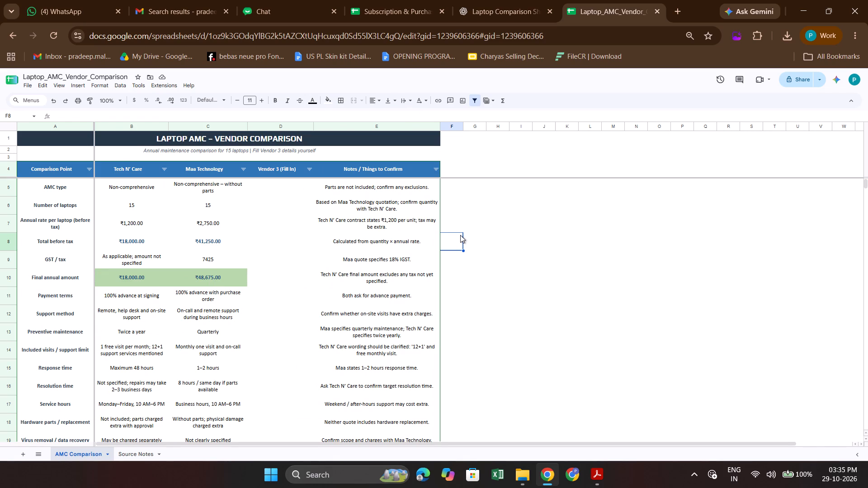
pyautogui.scroll(-3, 295, 347)
pyautogui.scroll(1, 295, 347)
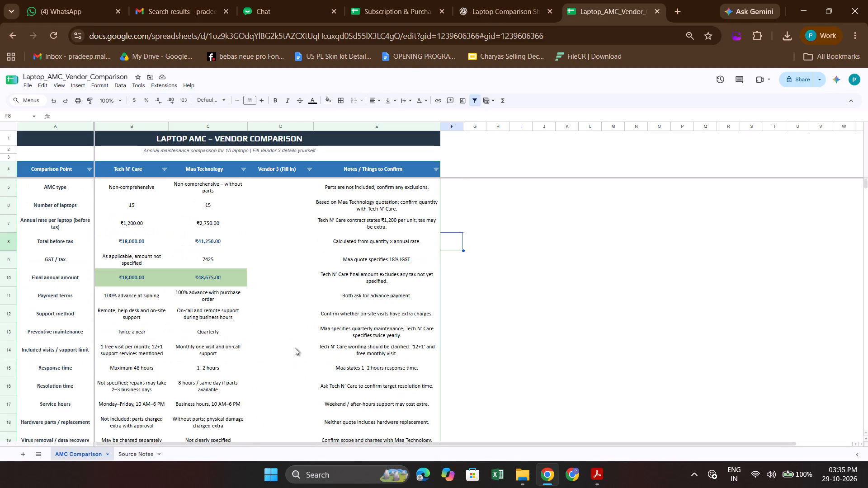
pyautogui.hotkey('ctrl', 'a')
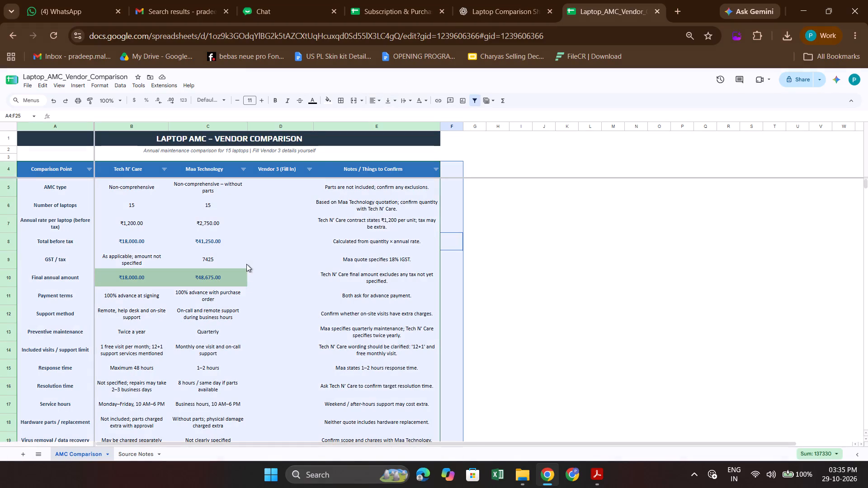
pyautogui.click(377, 100)
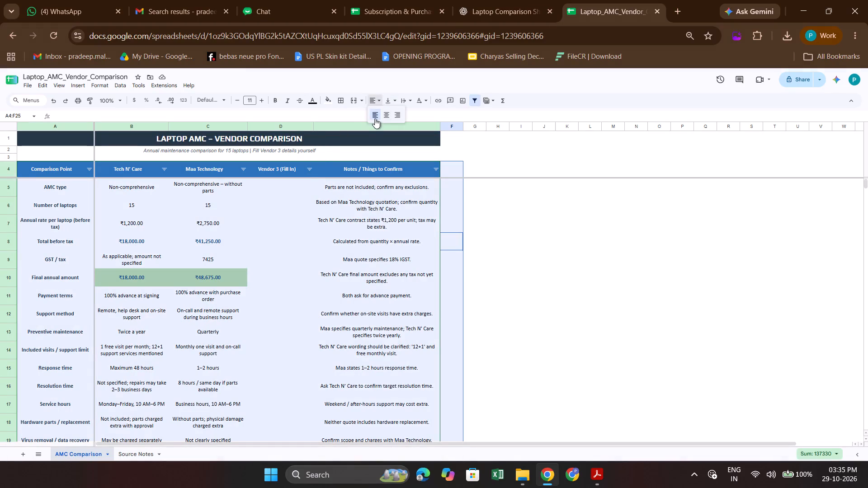
pyautogui.click(374, 117)
pyautogui.click(256, 333)
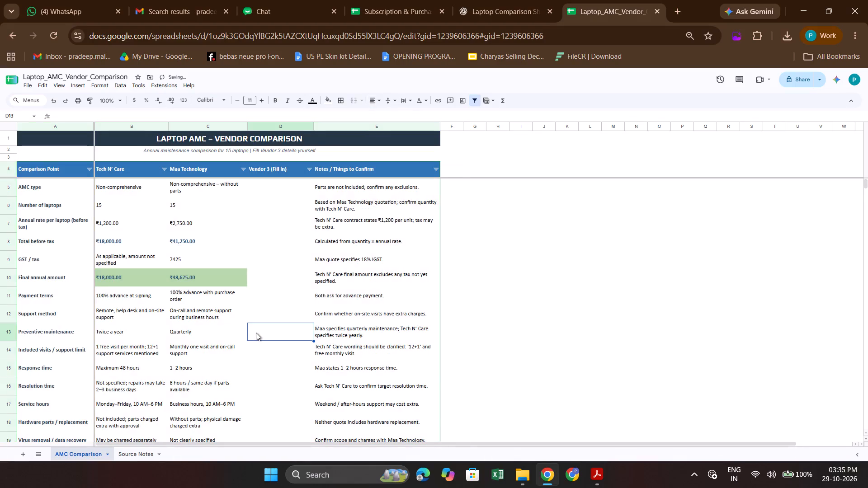
pyautogui.scroll(-4, 256, 333)
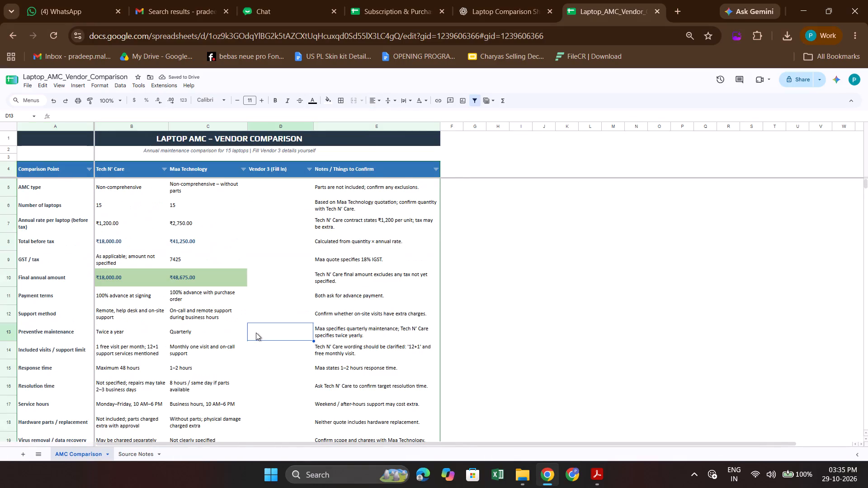
pyautogui.scroll(1, 217, 289)
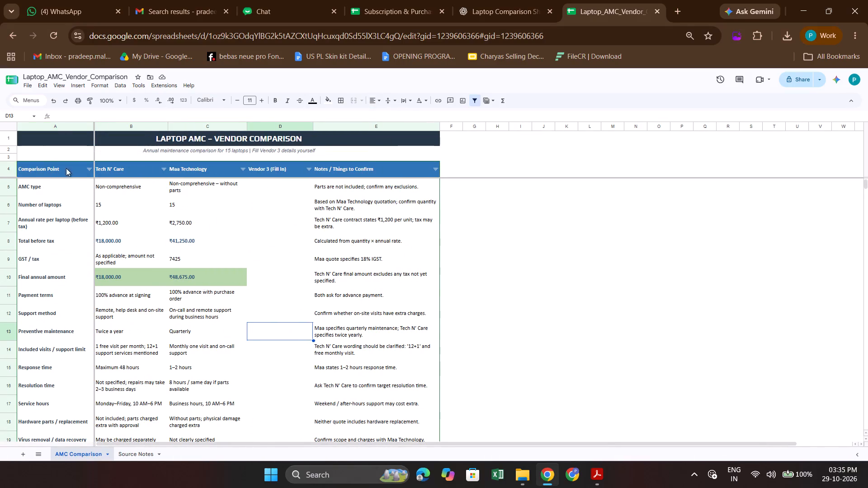
# Apply all borders to the comparison table A4:E25, from the header row to the Vendor contact row.
pyautogui.click(81, 172)
pyautogui.hotkey('shift', 'Right')
pyautogui.hotkey('shift', 'Right')
pyautogui.hotkey('shift', 'Right')
pyautogui.hotkey('shift', 'Right')
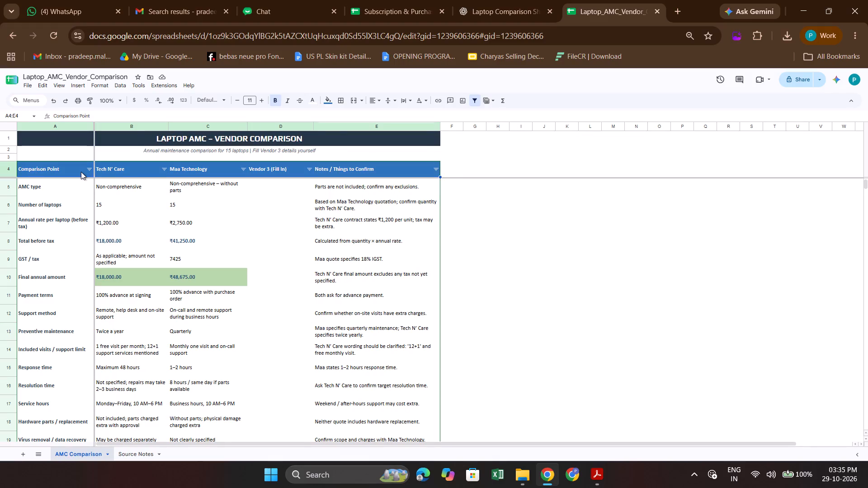
pyautogui.hotkey('shift', 'Down')
pyautogui.hotkey('shift', 'Down')
pyautogui.hotkey('shift', 'Down')
pyautogui.hotkey('shift', 'Down')
pyautogui.hotkey('shift', 'Down')
pyautogui.hotkey('shift', 'Down')
pyautogui.hotkey('shift', 'Down')
pyautogui.hotkey('shift', 'Down')
pyautogui.hotkey('shift', 'Down')
pyautogui.hotkey('shift', 'Down')
pyautogui.hotkey('shift', 'Down')
pyautogui.hotkey('shift', 'Down')
pyautogui.hotkey('shift', 'Down')
pyautogui.hotkey('shift', 'Down')
pyautogui.hotkey('shift', 'Down')
pyautogui.hotkey('shift', 'Down')
pyautogui.hotkey('shift', 'Down')
pyautogui.hotkey('shift', 'Down')
pyautogui.hotkey('shift', 'Down')
pyautogui.hotkey('shift', 'Down')
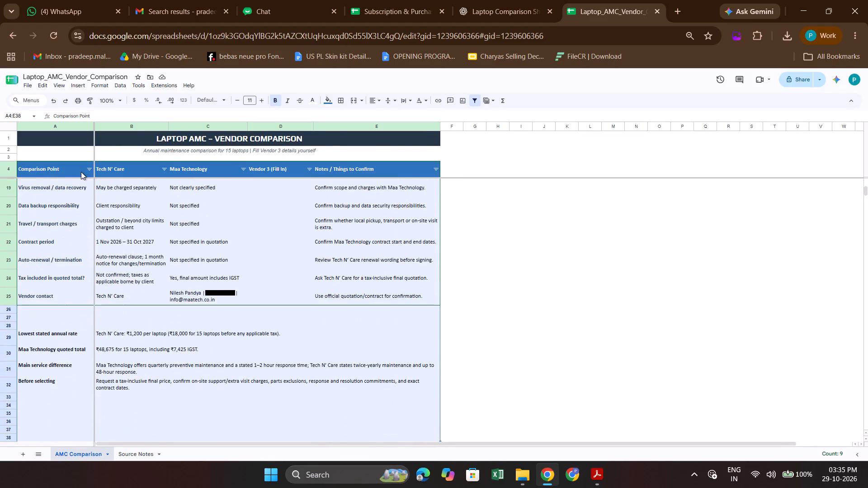
pyautogui.hotkey('shift', 'Up')
pyautogui.hotkey('shift', 'Up')
pyautogui.hotkey('shift', 'Up')
pyautogui.hotkey('shift', 'Up')
pyautogui.hotkey('shift', 'Up')
pyautogui.hotkey('shift', 'Up')
pyautogui.hotkey('shift', 'Up')
pyautogui.hotkey('shift', 'Up')
pyautogui.hotkey('shift', 'Up')
pyautogui.hotkey('shift', 'Up')
pyautogui.hotkey('shift', 'Up')
pyautogui.hotkey('shift', 'Up')
pyautogui.hotkey('shift', 'Up')
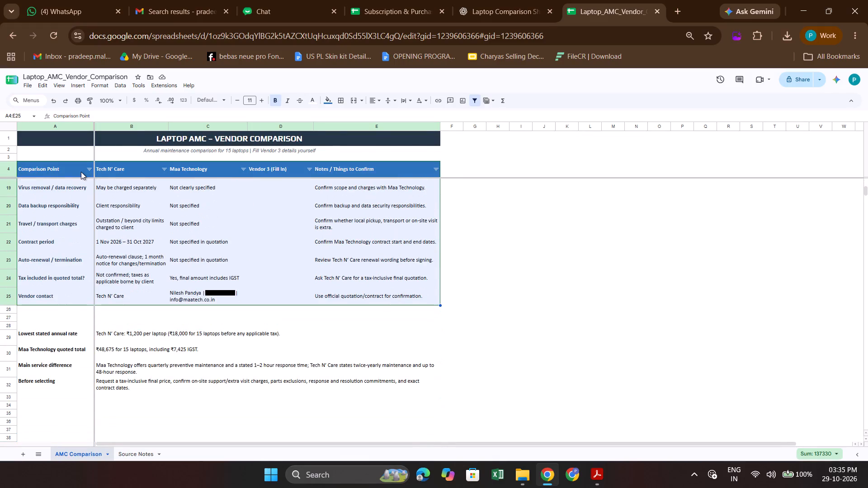
pyautogui.click(342, 98)
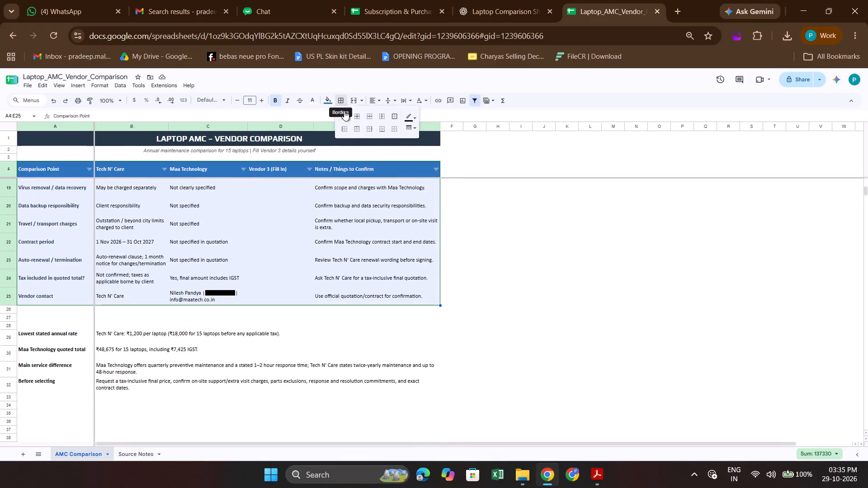
pyautogui.click(344, 114)
pyautogui.scroll(9, 254, 341)
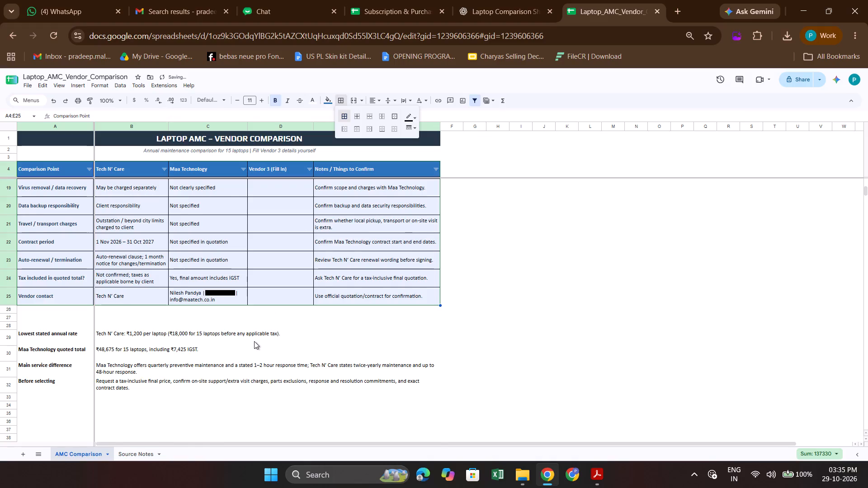
pyautogui.scroll(1, 254, 341)
pyautogui.scroll(4, 323, 280)
pyautogui.scroll(3, 416, 304)
pyautogui.click(505, 297)
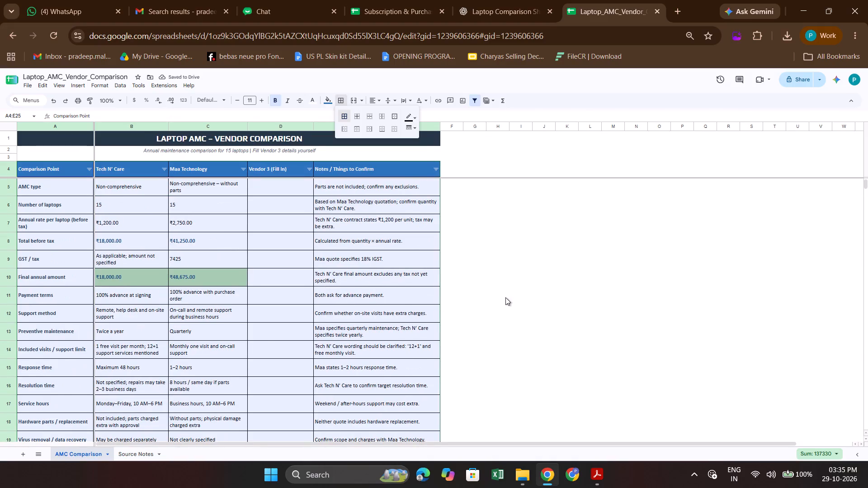
pyautogui.scroll(1, 505, 297)
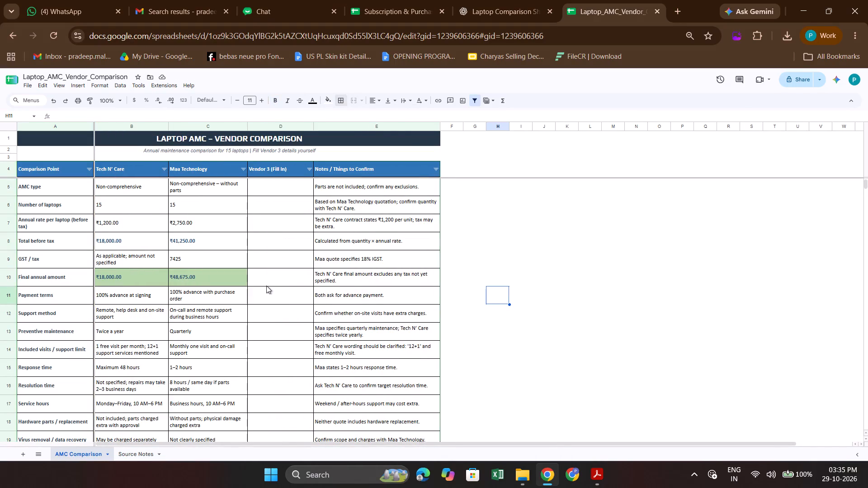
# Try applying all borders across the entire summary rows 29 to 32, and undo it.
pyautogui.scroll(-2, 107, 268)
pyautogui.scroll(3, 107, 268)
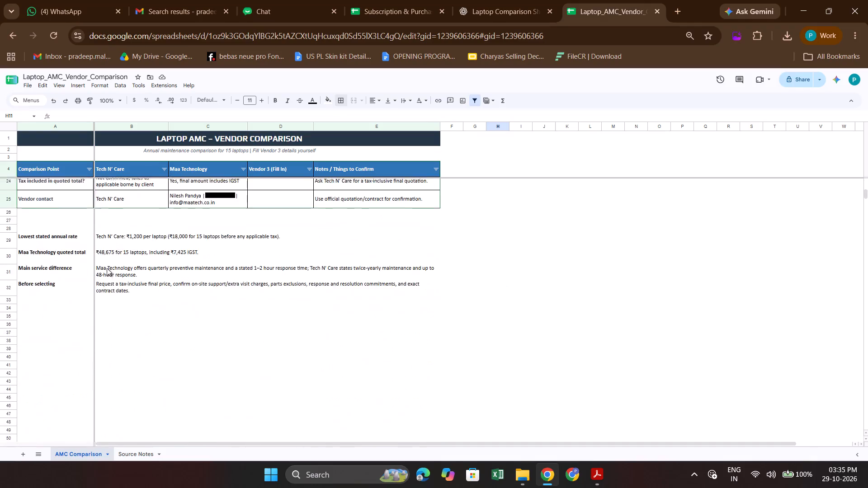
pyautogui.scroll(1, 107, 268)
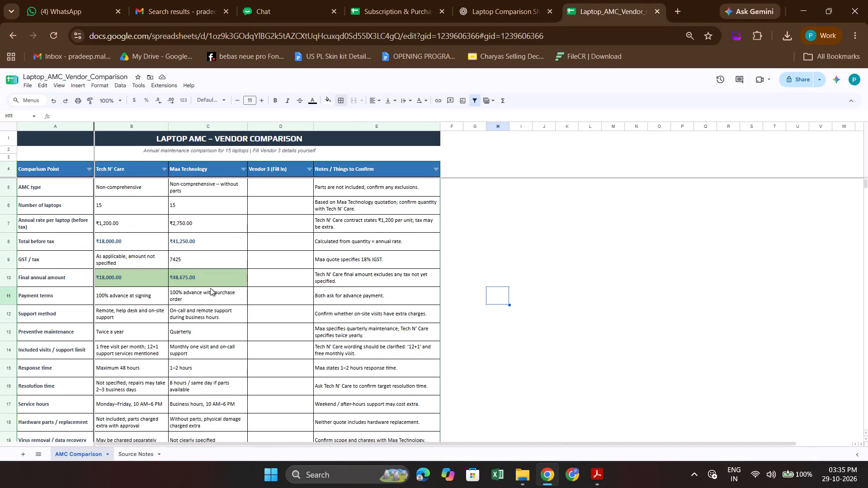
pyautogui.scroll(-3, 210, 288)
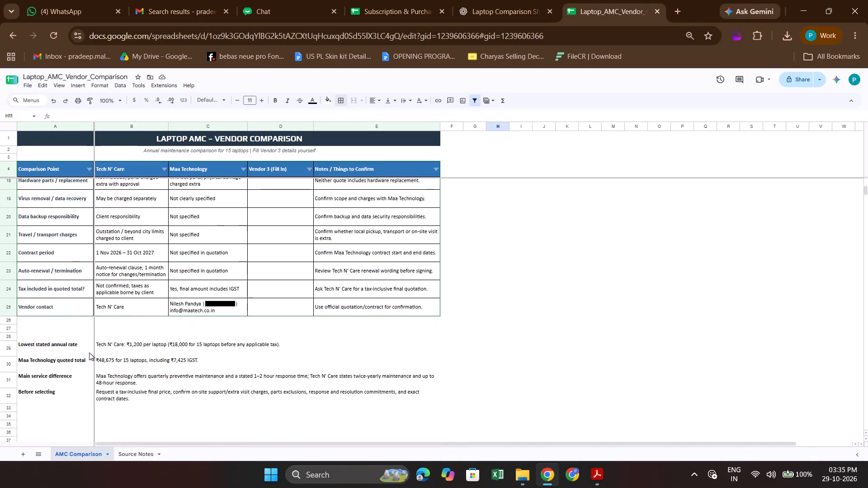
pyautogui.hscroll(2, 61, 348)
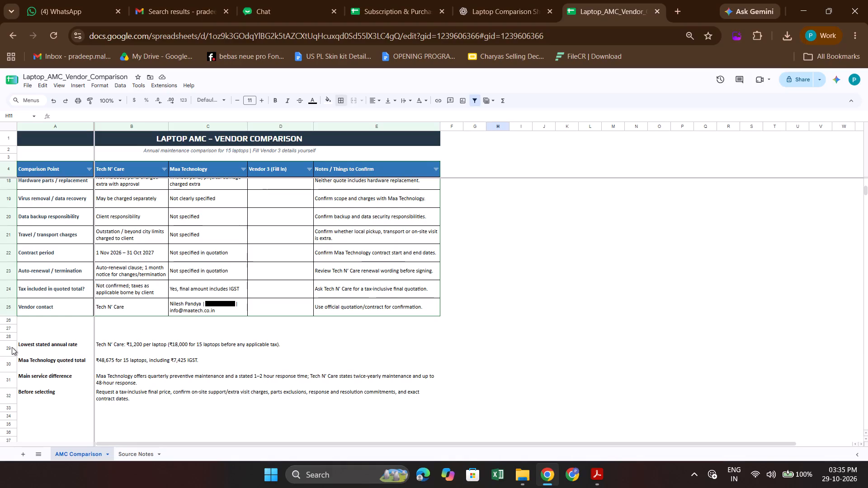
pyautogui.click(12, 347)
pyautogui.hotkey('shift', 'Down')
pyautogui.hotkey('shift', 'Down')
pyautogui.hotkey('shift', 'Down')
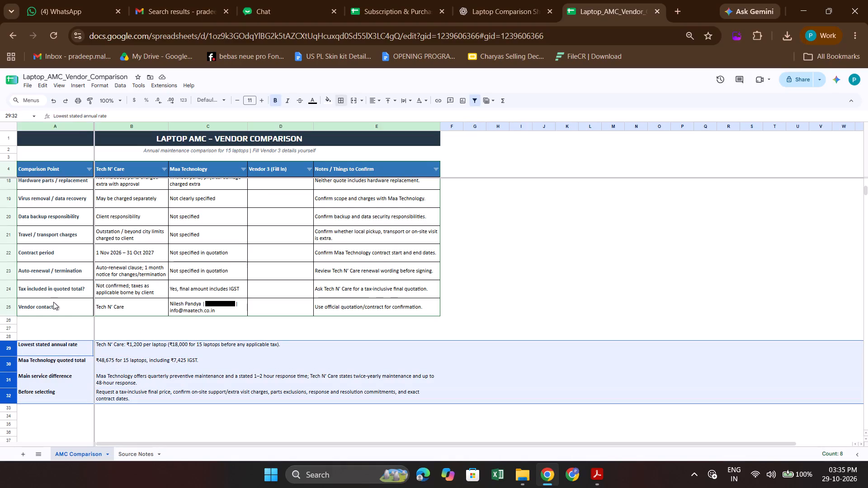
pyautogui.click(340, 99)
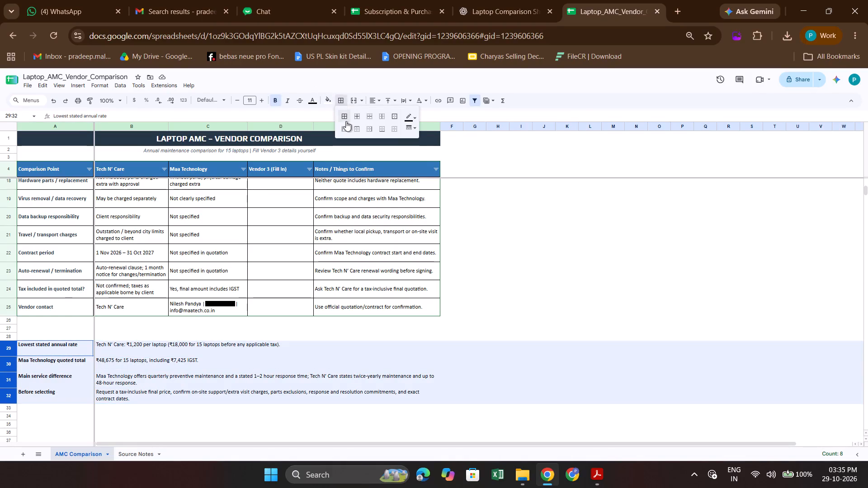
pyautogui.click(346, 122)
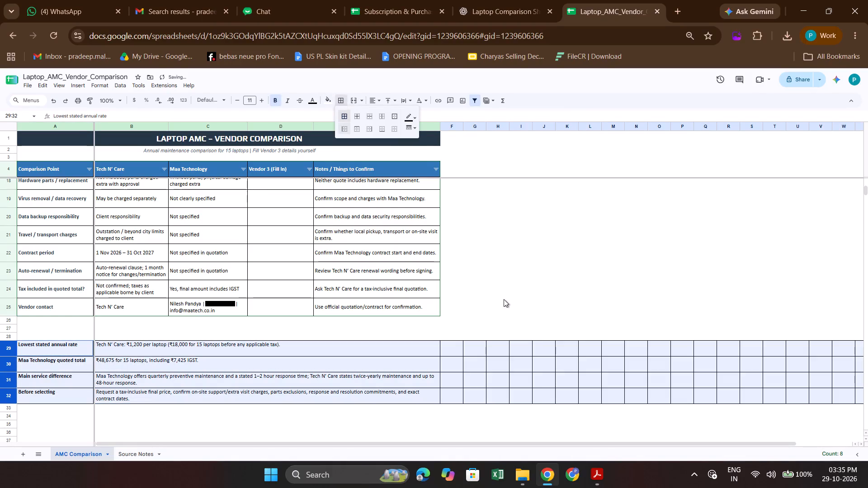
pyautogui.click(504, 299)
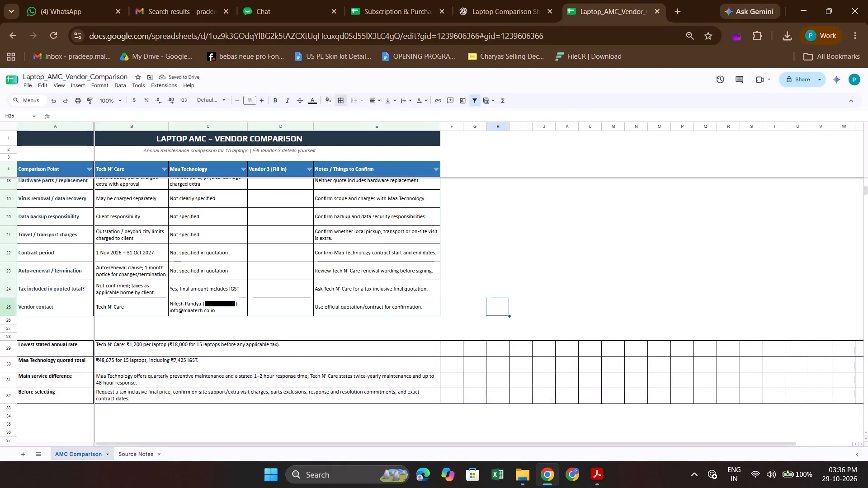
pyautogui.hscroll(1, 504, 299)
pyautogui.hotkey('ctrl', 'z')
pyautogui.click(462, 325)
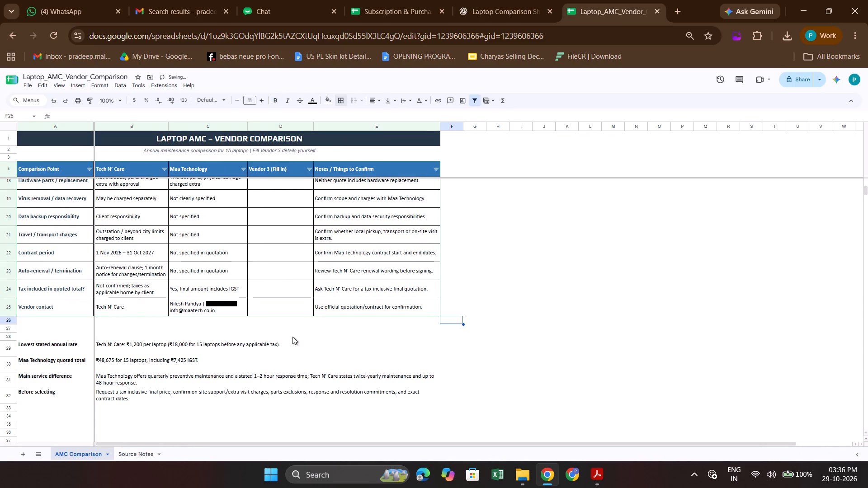
# Apply all borders to the summary block A29:E32, from Lowest stated annual rate to Before selecting.
pyautogui.click(66, 339)
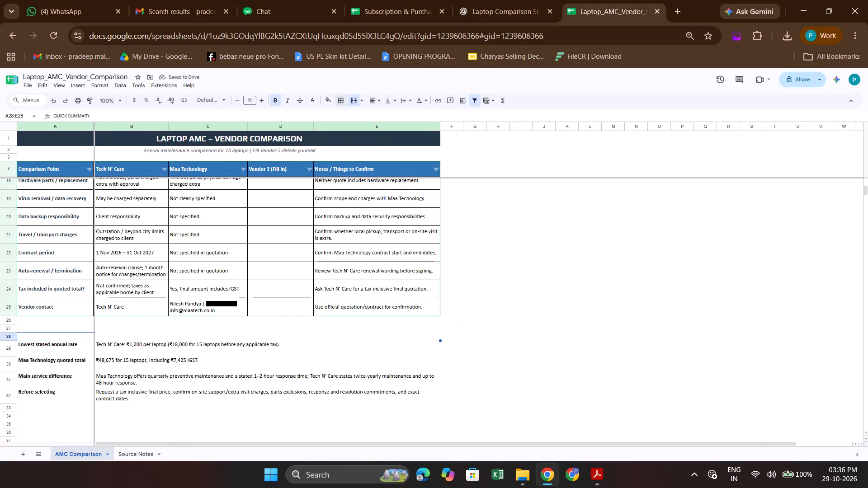
pyautogui.click(59, 349)
pyautogui.hotkey('shift', 'Right')
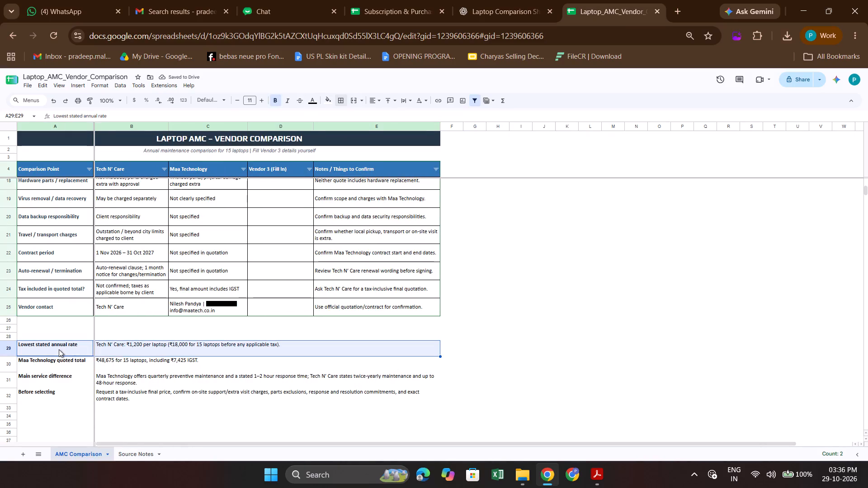
pyautogui.hotkey('shift', 'Down')
pyautogui.hotkey('shift', 'Down')
pyautogui.hotkey('shift', 'Down')
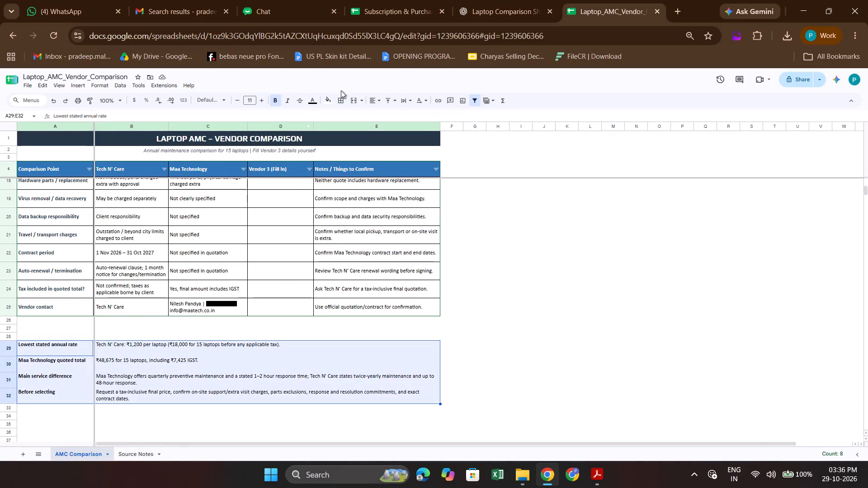
pyautogui.click(340, 98)
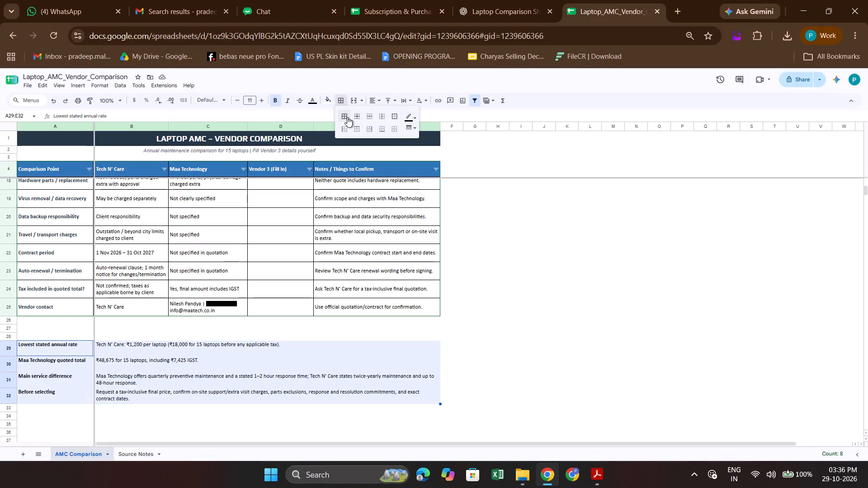
pyautogui.click(347, 117)
pyautogui.scroll(1, 344, 322)
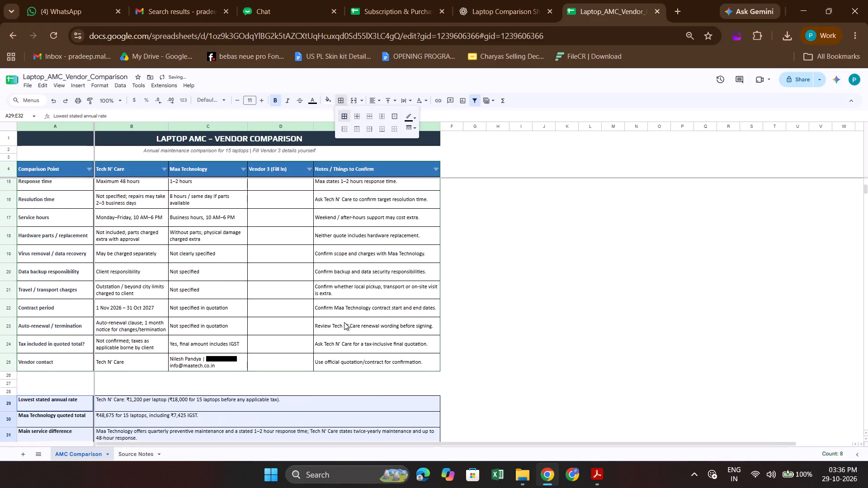
pyautogui.hscroll(1, 344, 322)
pyautogui.click(461, 328)
# Look over the bordered comparison table and summary block, including the Vendor 3 column.
pyautogui.scroll(-1, 461, 328)
pyautogui.scroll(1, 461, 328)
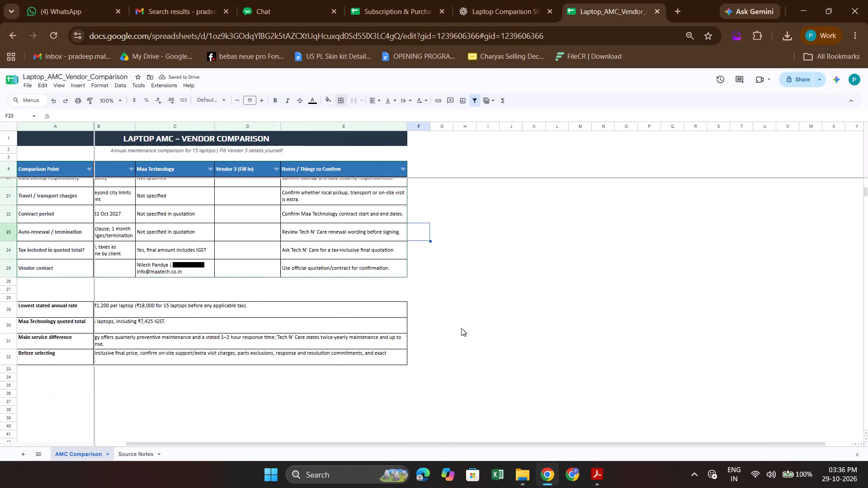
pyautogui.scroll(4, 461, 328)
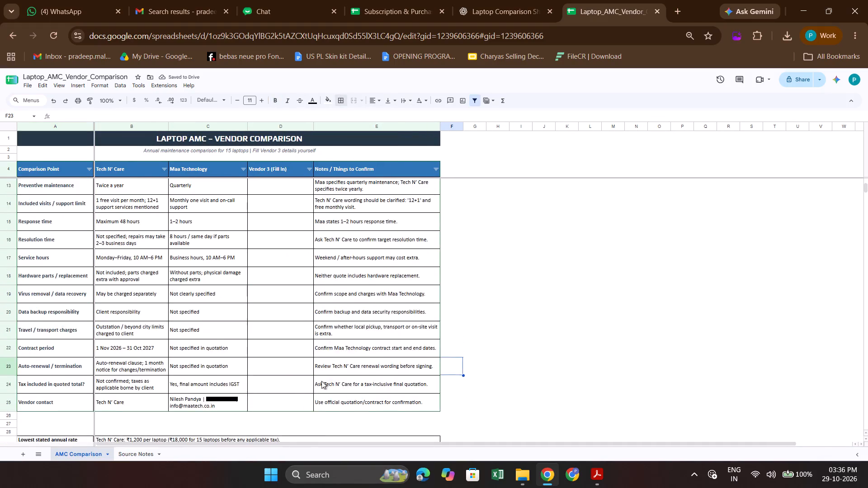
pyautogui.scroll(5, 321, 381)
pyautogui.scroll(-1, 244, 226)
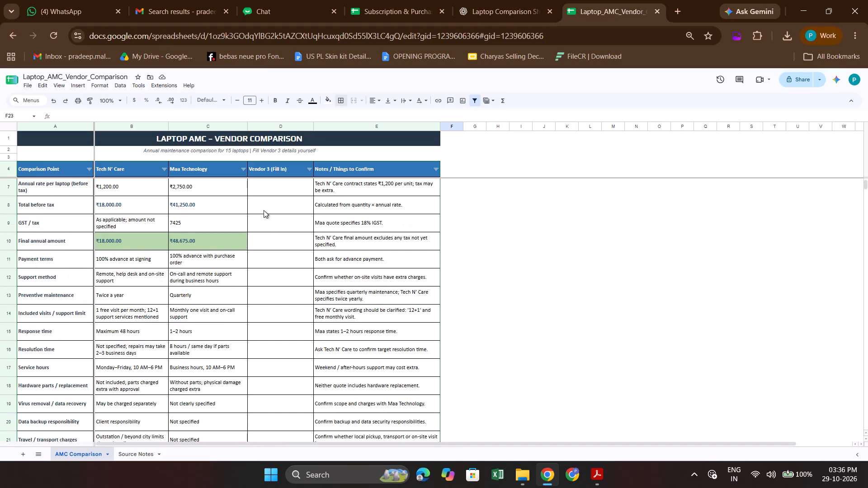
pyautogui.scroll(2, 244, 226)
pyautogui.click(271, 183)
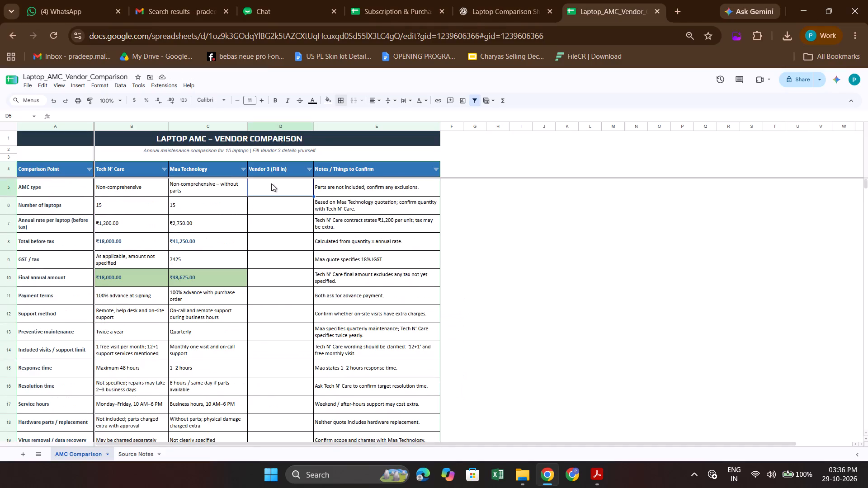